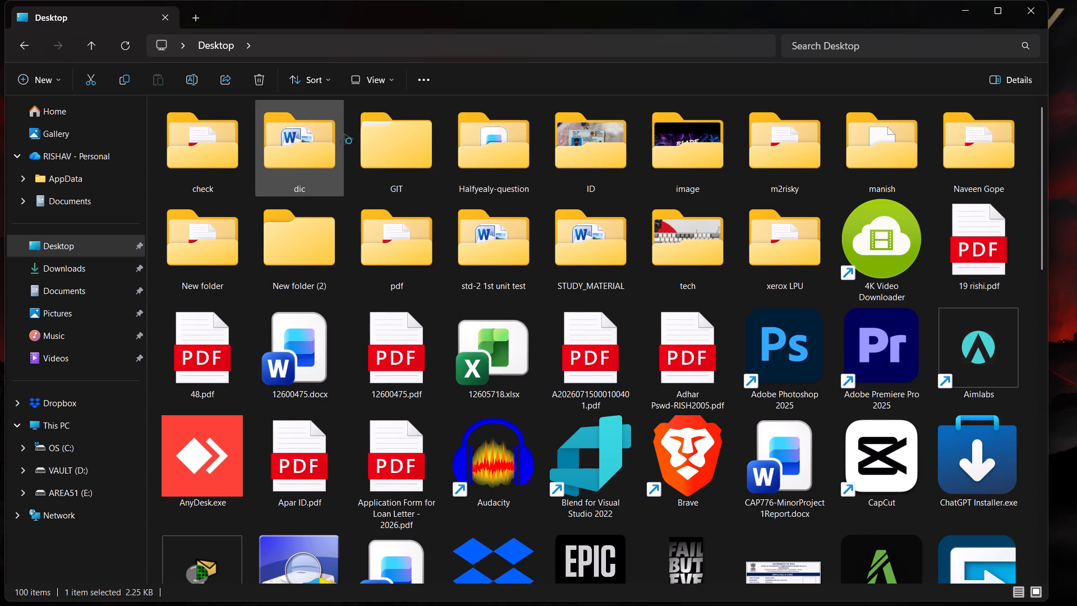
Open the Daily Log Excel workbook stored in the 776 subfolder of the GIT folder.
double_click(416, 146)
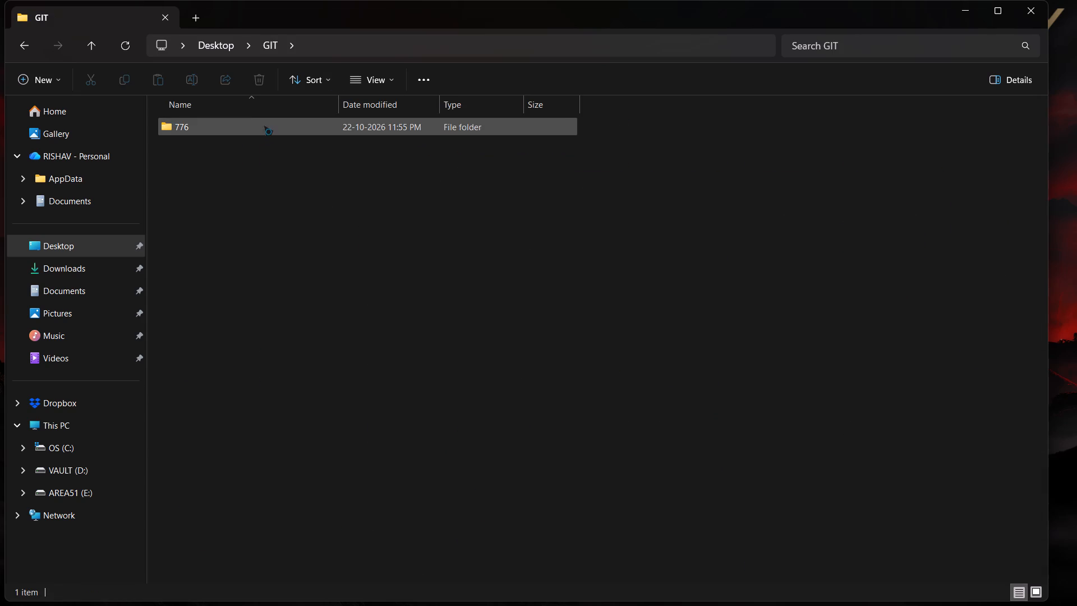
double_click(263, 124)
double_click(241, 152)
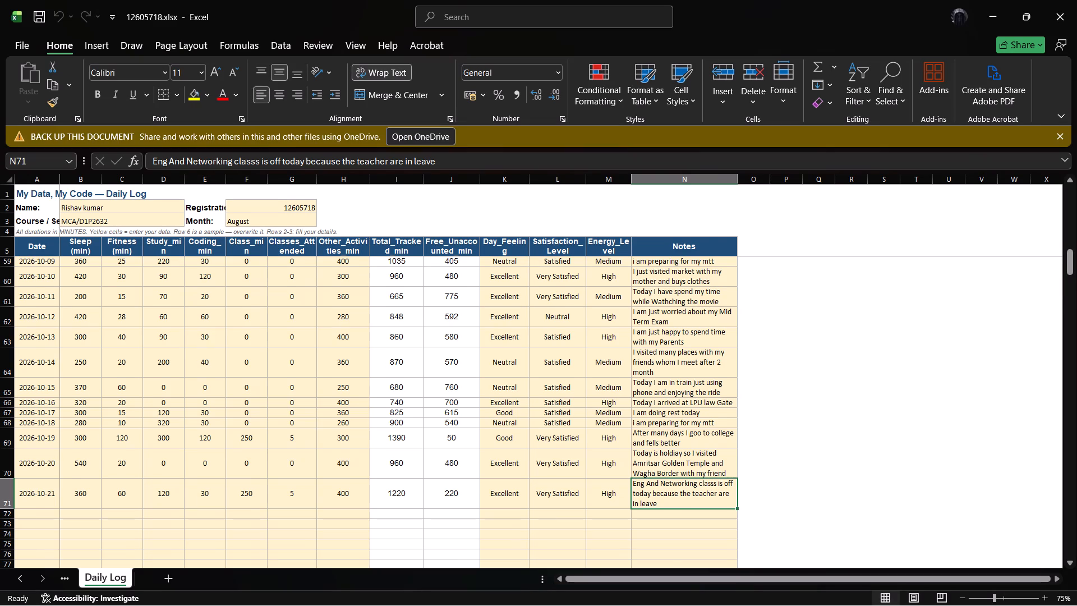
Enter the date 2026-10-22 in cell A72, the first empty row of the Daily Log's Date column.
left_click(47, 518)
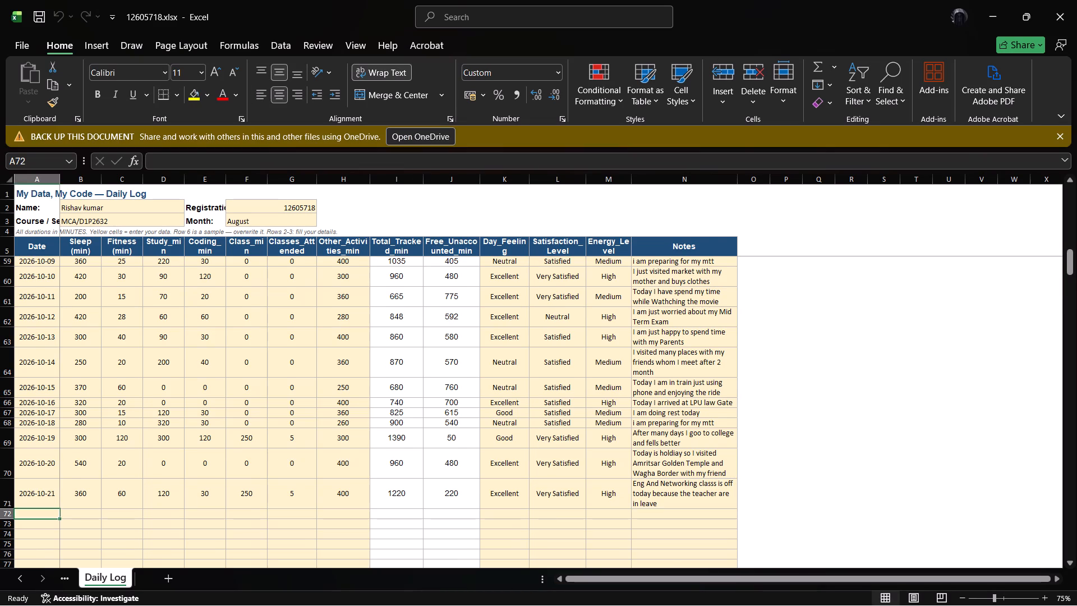
key("2")
type("02")
key("6")
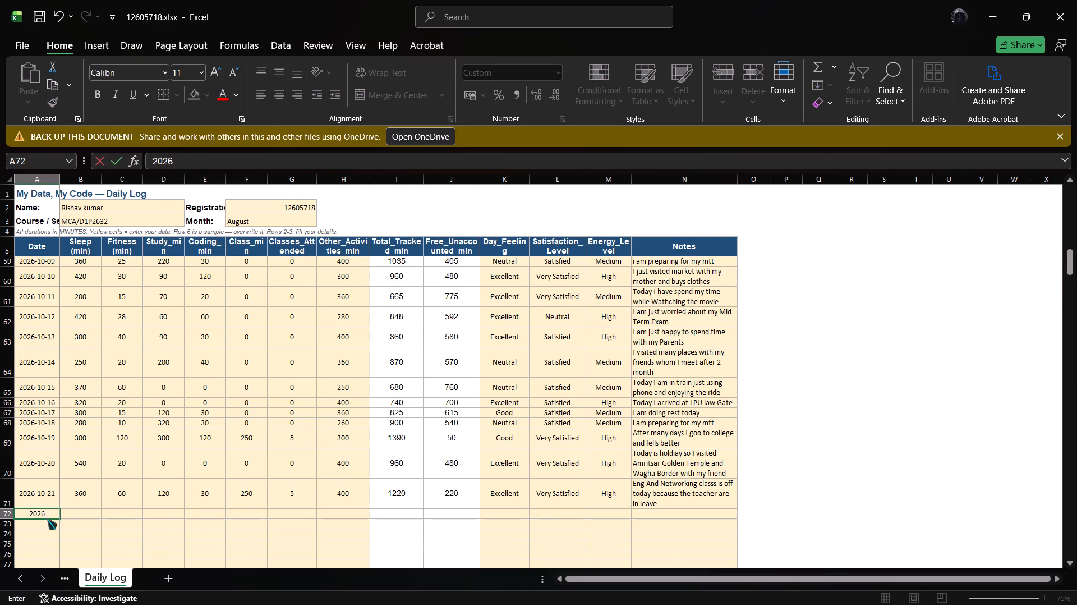
type("-0")
key("BackSpace")
type("10")
type("-22")
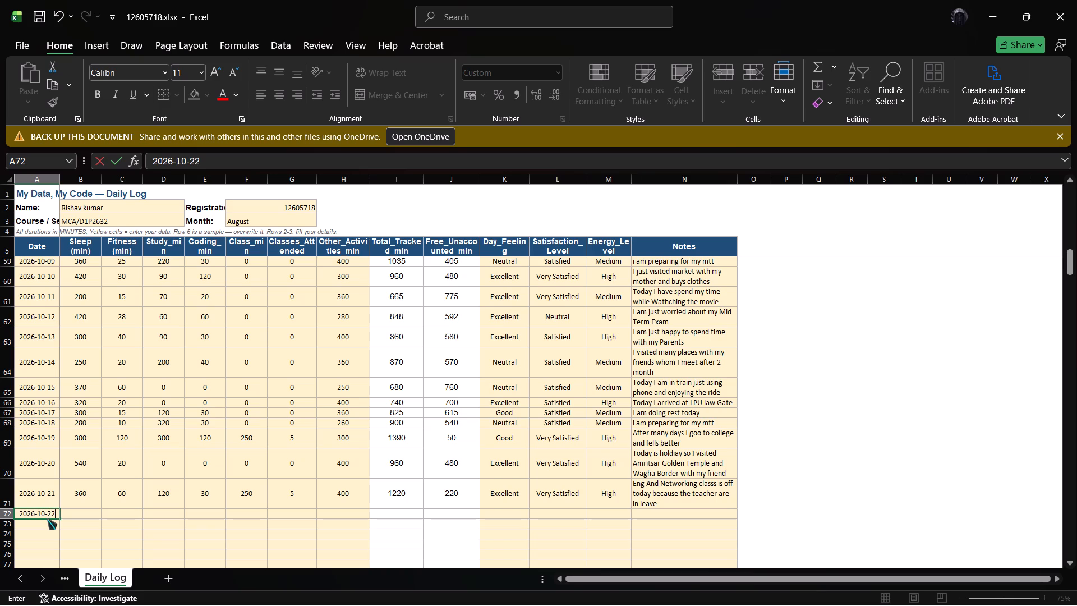
key("Down")
Continue the Date column with 2026-10-23 in A73 and 2026-10-24 in A74.
type("2026")
type("-2")
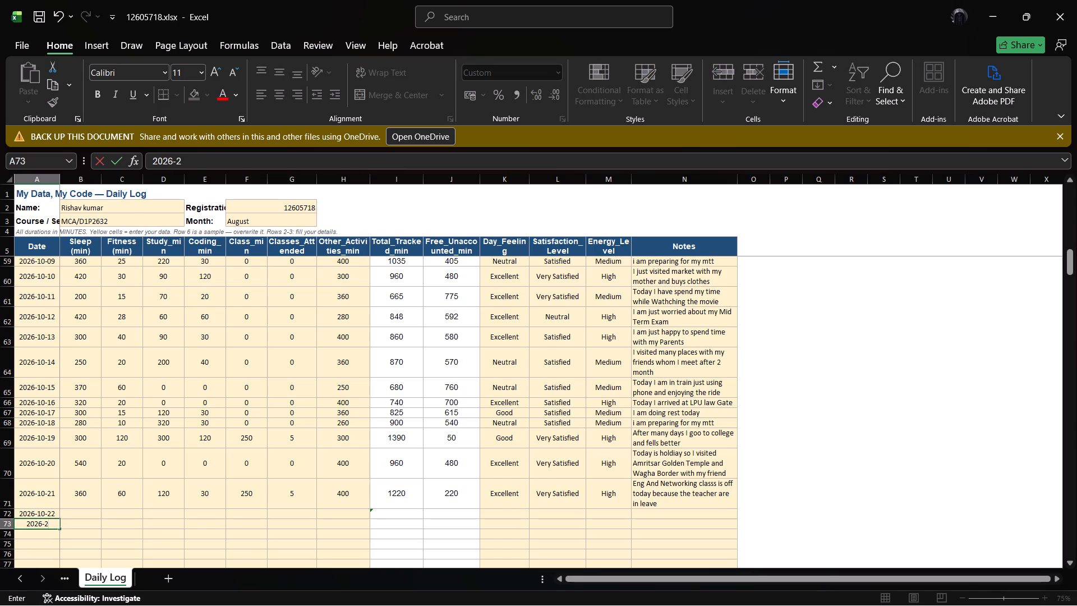
key("BackSpace")
type("1-")
key("BackSpace")
type("0-2")
key("3")
key("Down")
key("2")
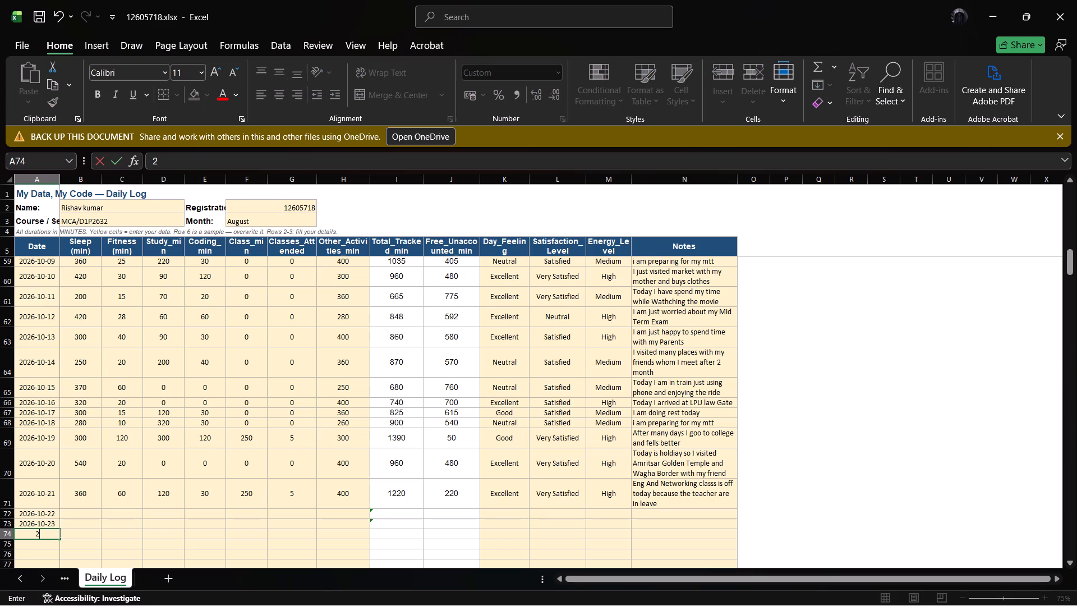
type("026-10")
type("-24")
key("Down")
Fill the Date cells A75 to A77 with 2026-10-25, 2026-10-26 and 2026-10-27.
type("2026")
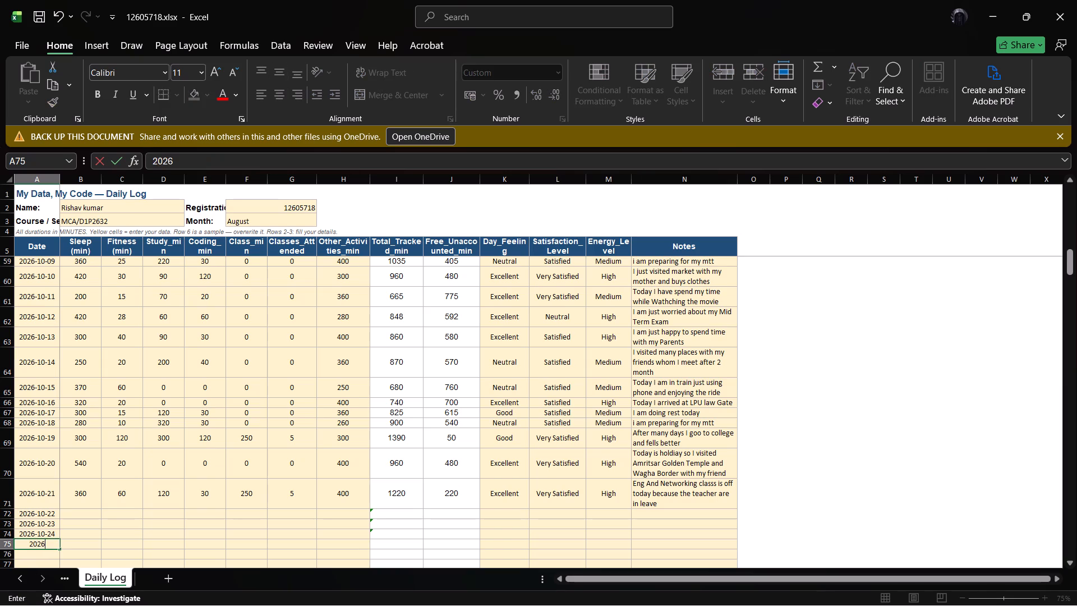
type("-10-2")
key("5")
key("Down")
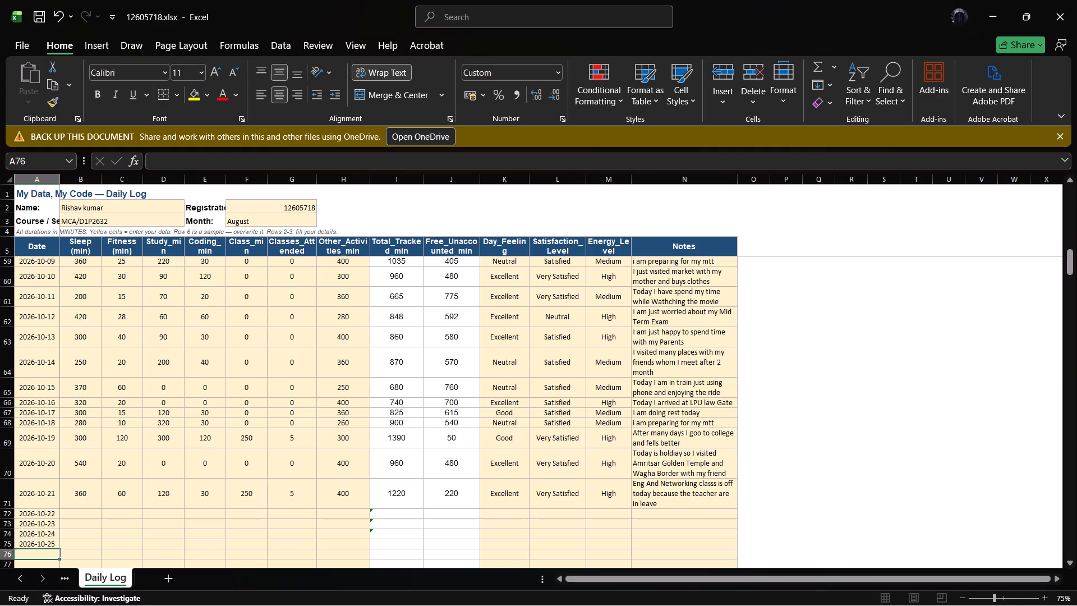
type("2026")
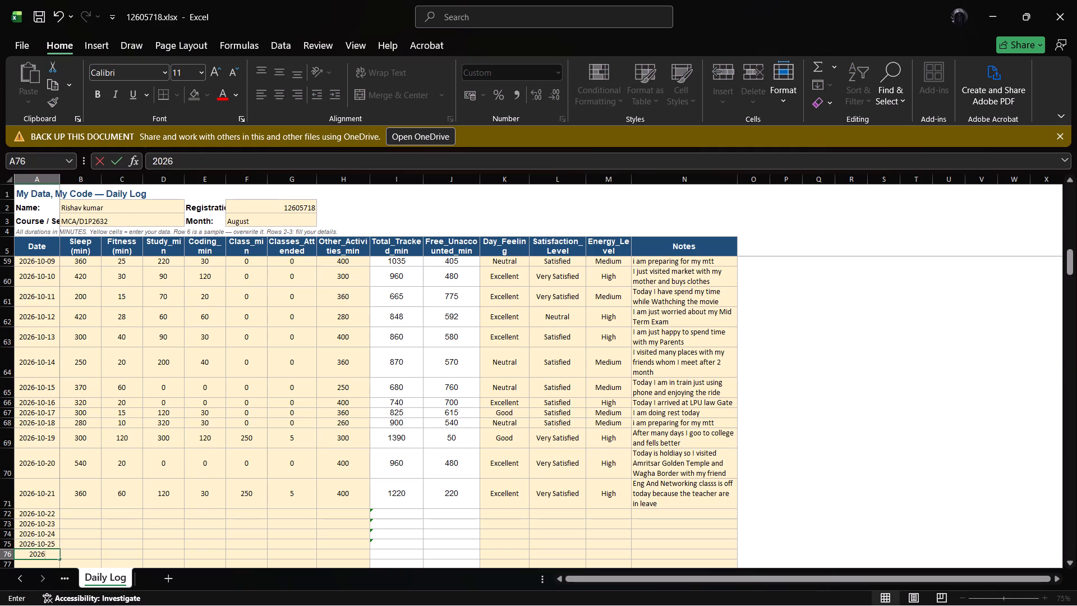
type("-10-")
key("2")
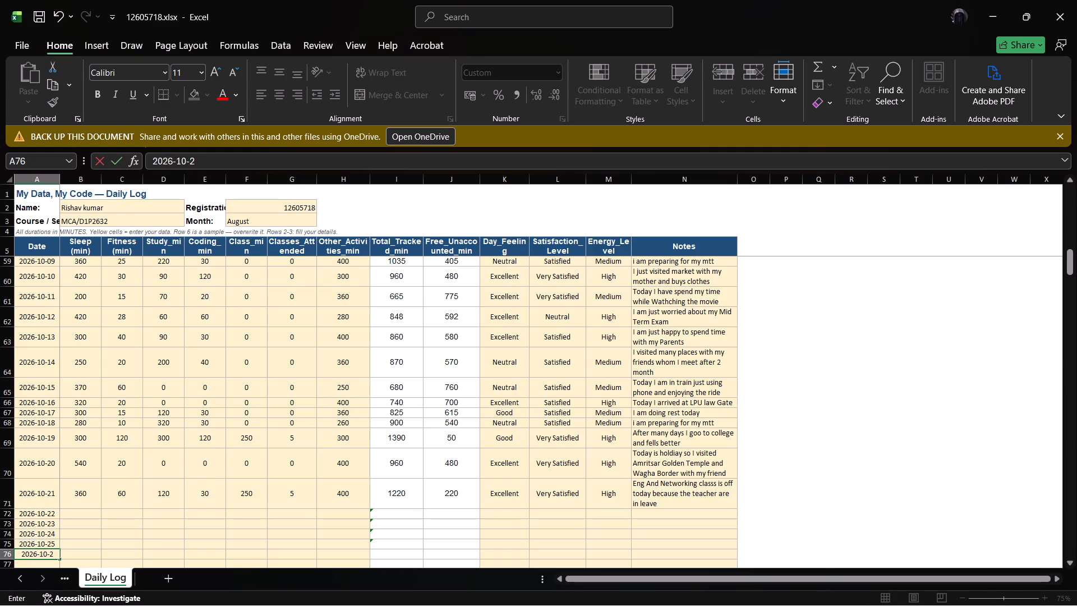
key("6")
key("Down")
type("2026-2")
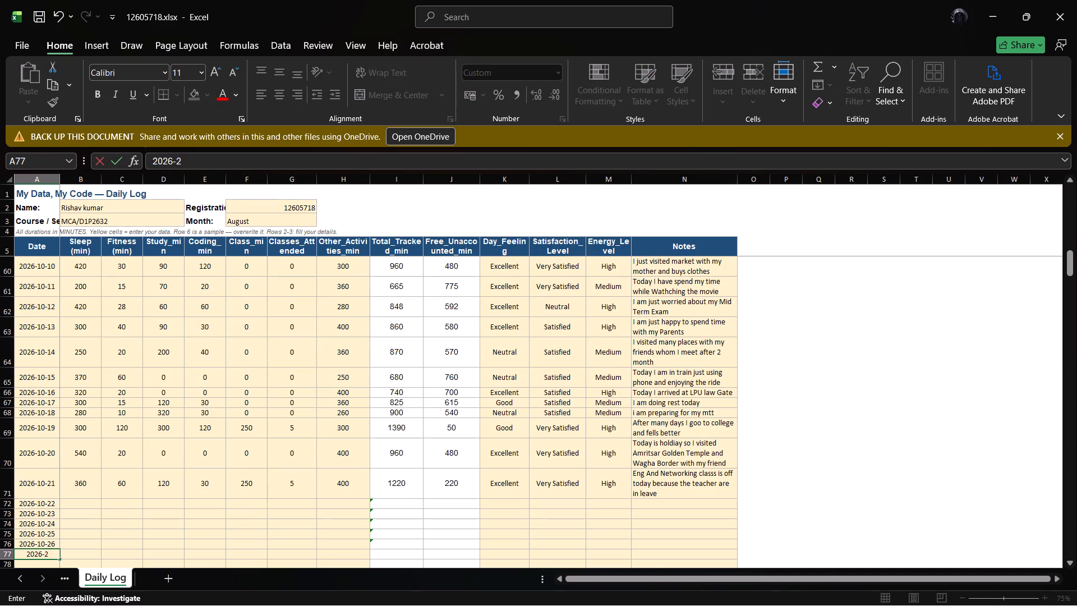
key("BackSpace")
type("10-2")
key("7")
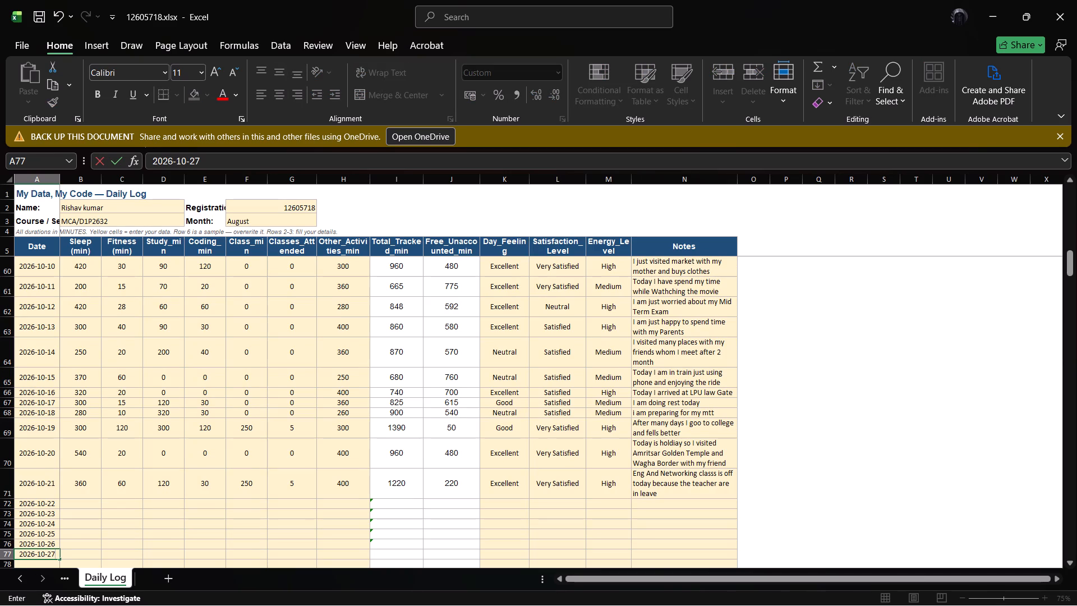
left_click(77, 554)
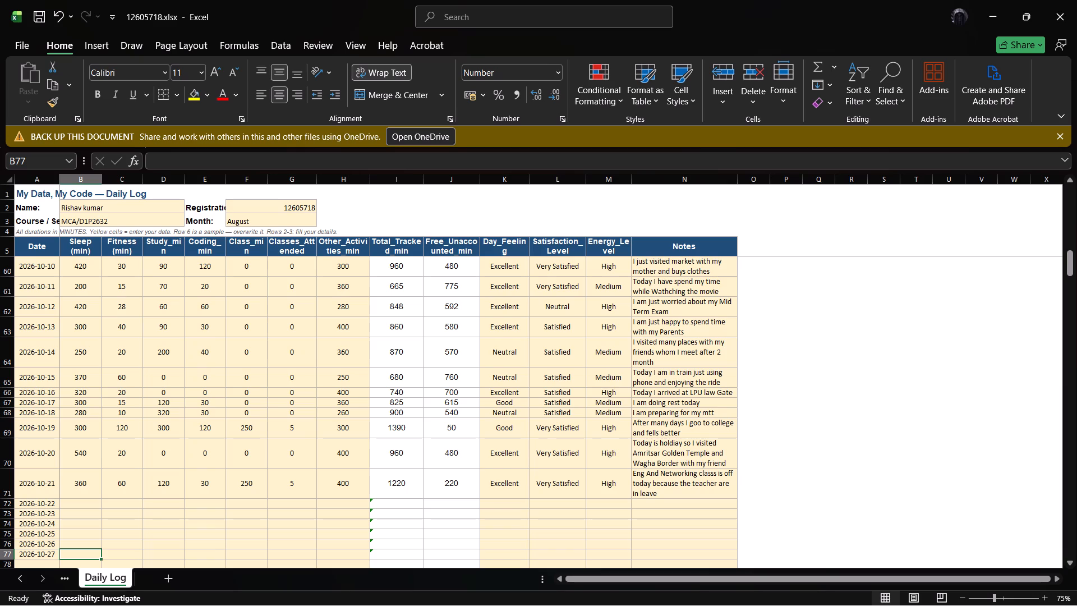
Set Satisfaction_Level for 2026-10-22 to 2026-10-25 (L72:L75) to Satisfied, Very Satisfied, Satisfied and Neutral.
scroll(197, 457, "down", 1)
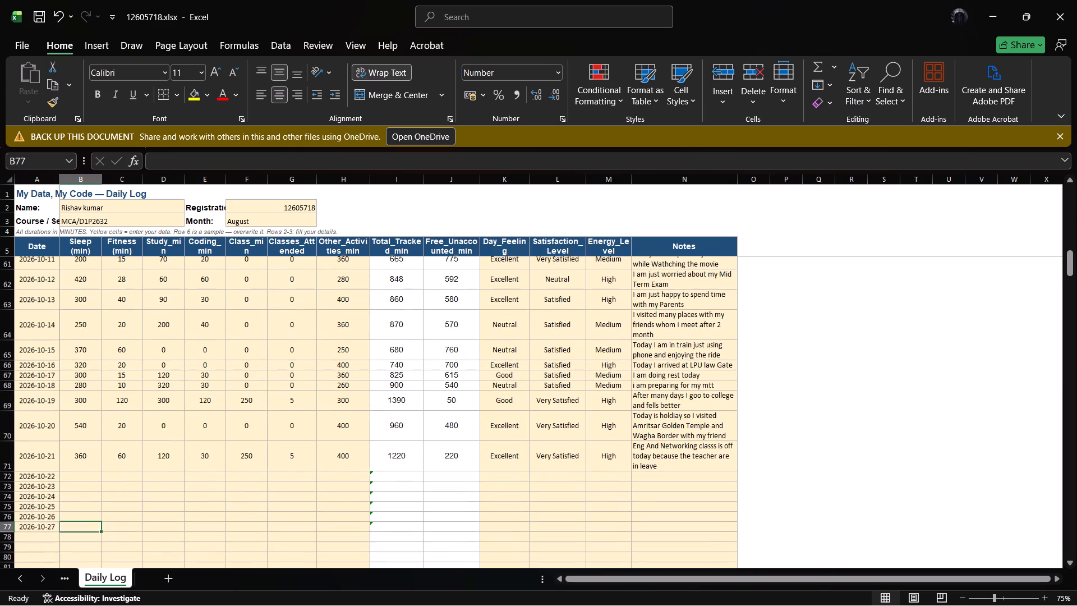
scroll(197, 457, "down", 1)
left_click(565, 475)
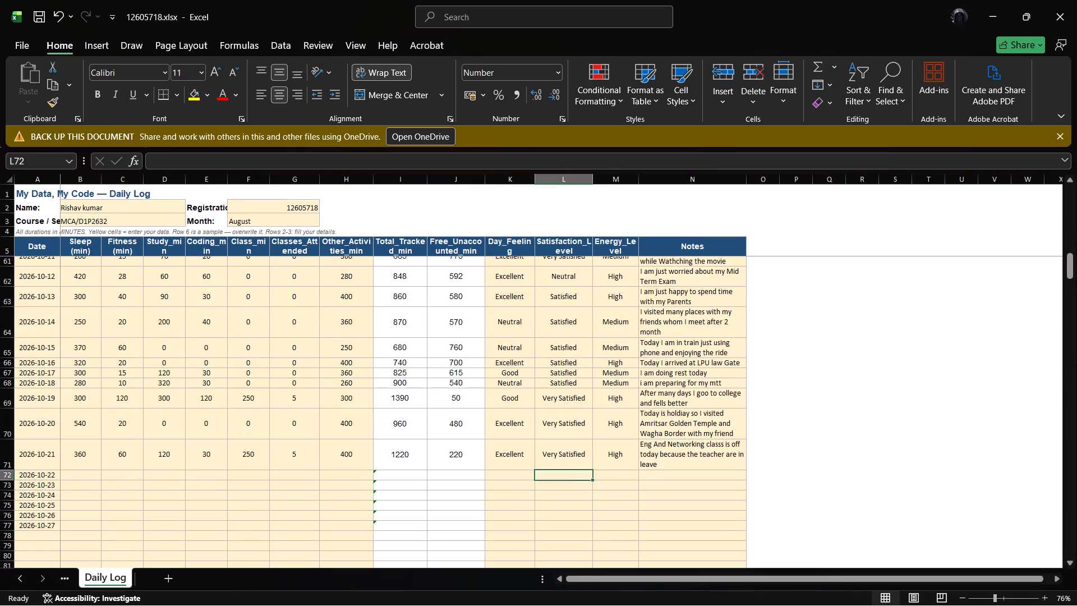
key("s")
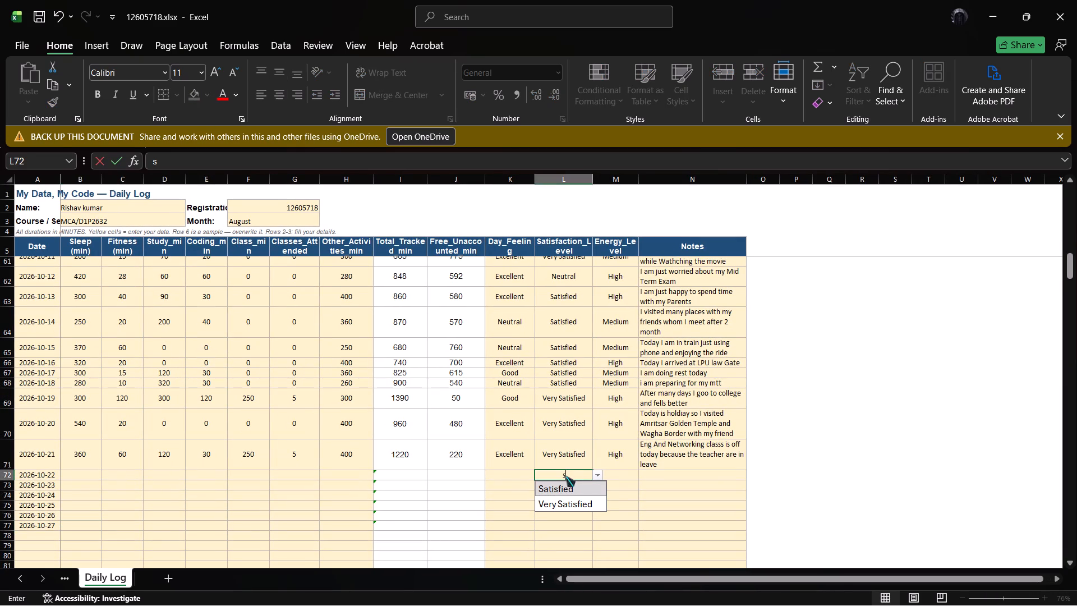
key("Return")
key("s")
key("Down")
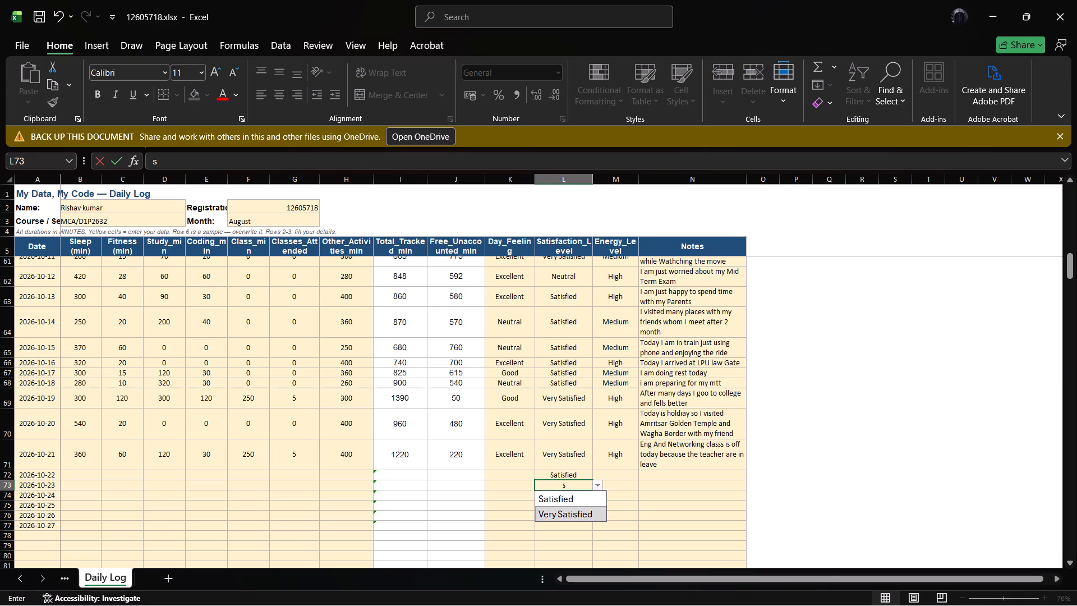
key("Return")
key("s")
key("Return")
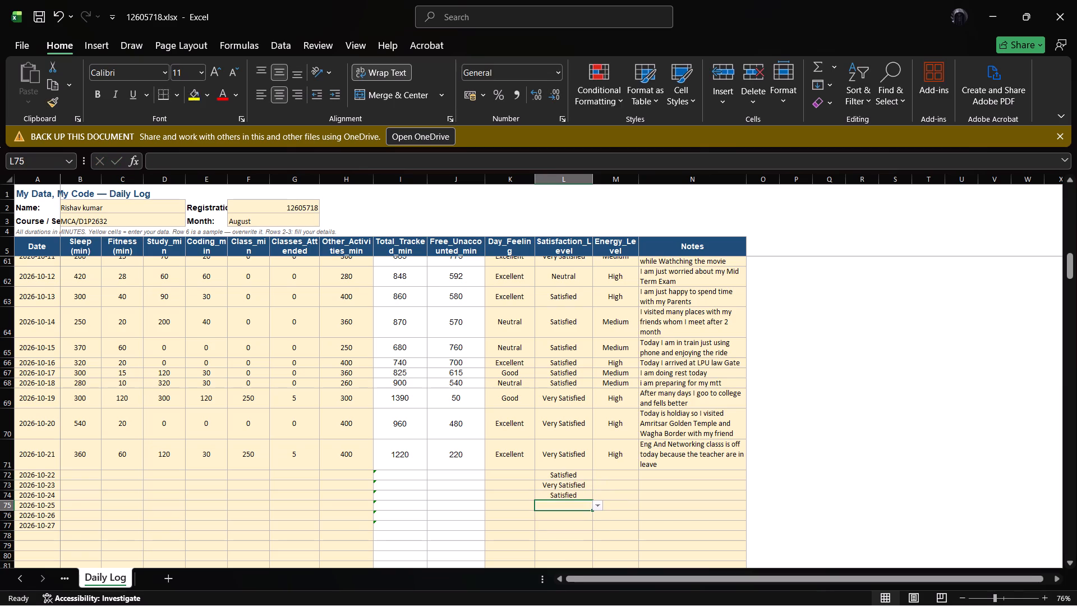
key("s")
key("BackSpace")
key("Down")
key("Down")
key("Return")
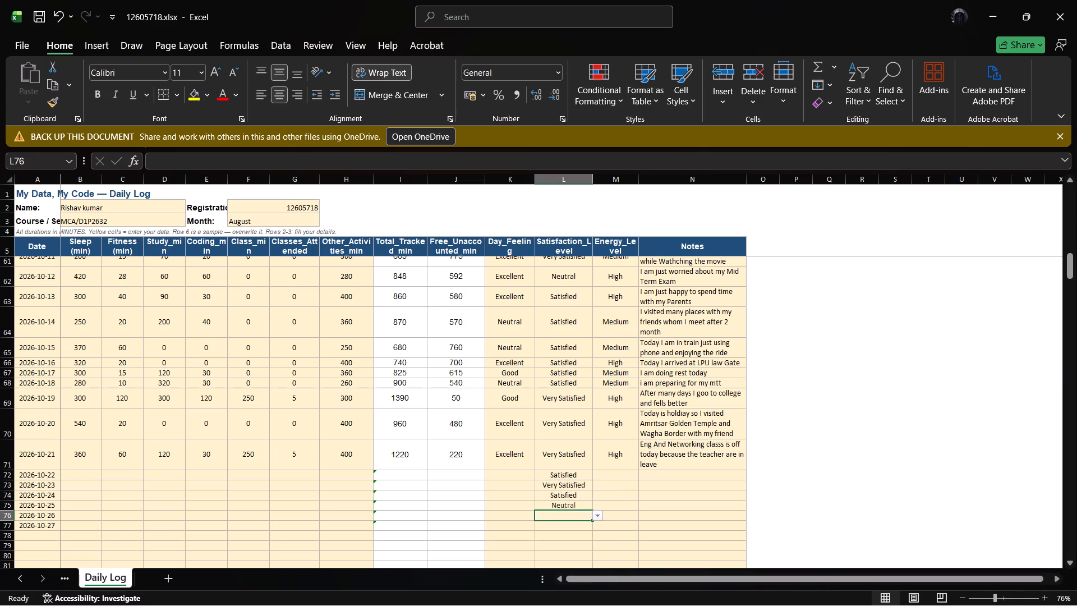
Set Satisfaction_Level to Neutral for 2026-10-26 (L76) and Satisfied for 2026-10-27 (L77).
key("Down")
key("Up")
key("s")
key("Down")
key("BackSpace")
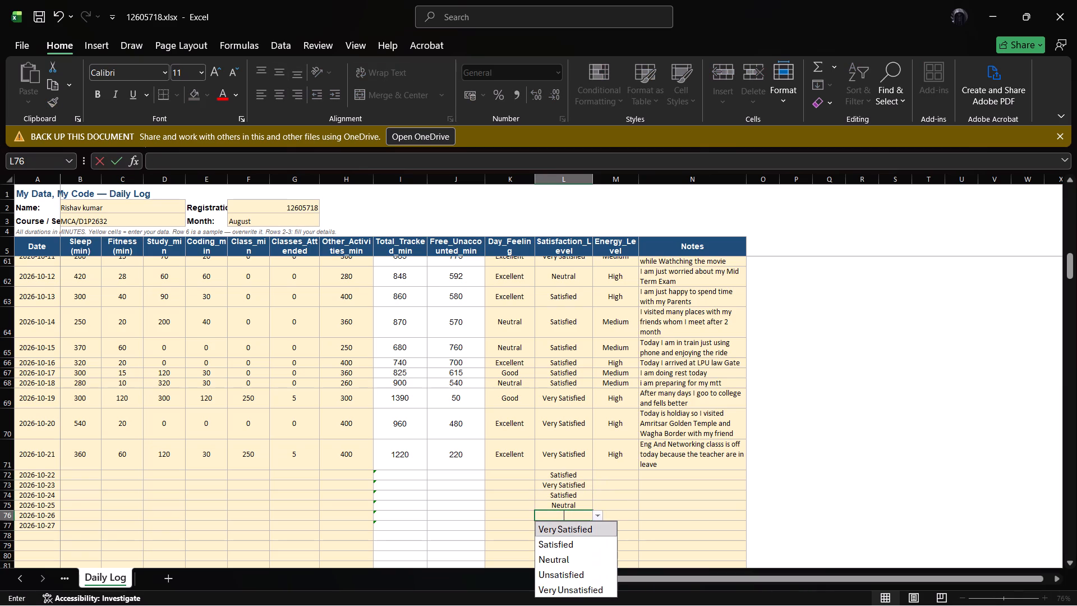
key("Down")
key("Down")
key("Up")
key("Down")
key("Down")
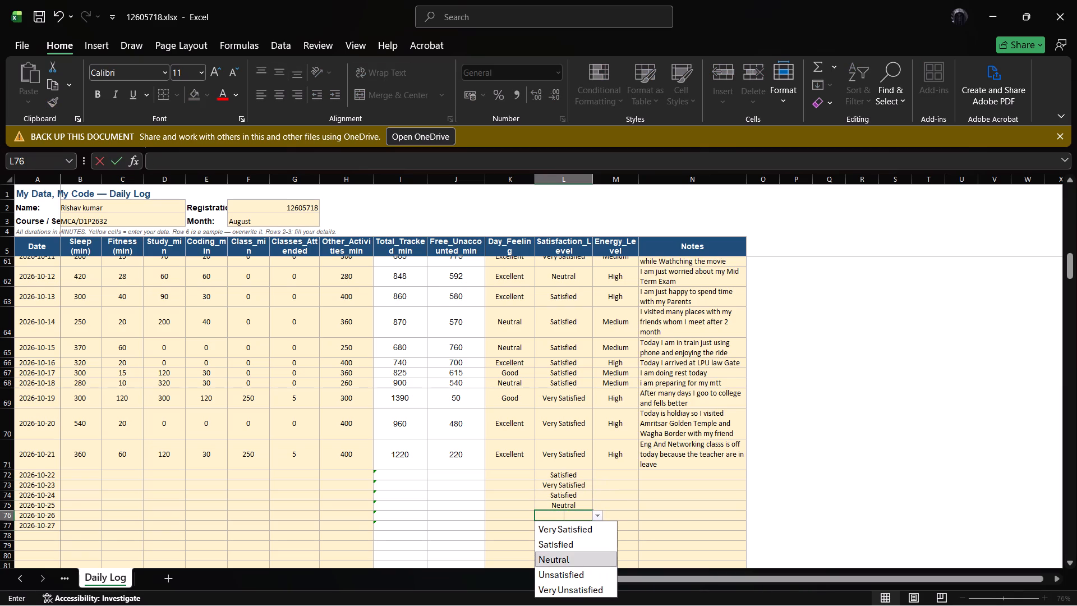
key("Up")
key("Return")
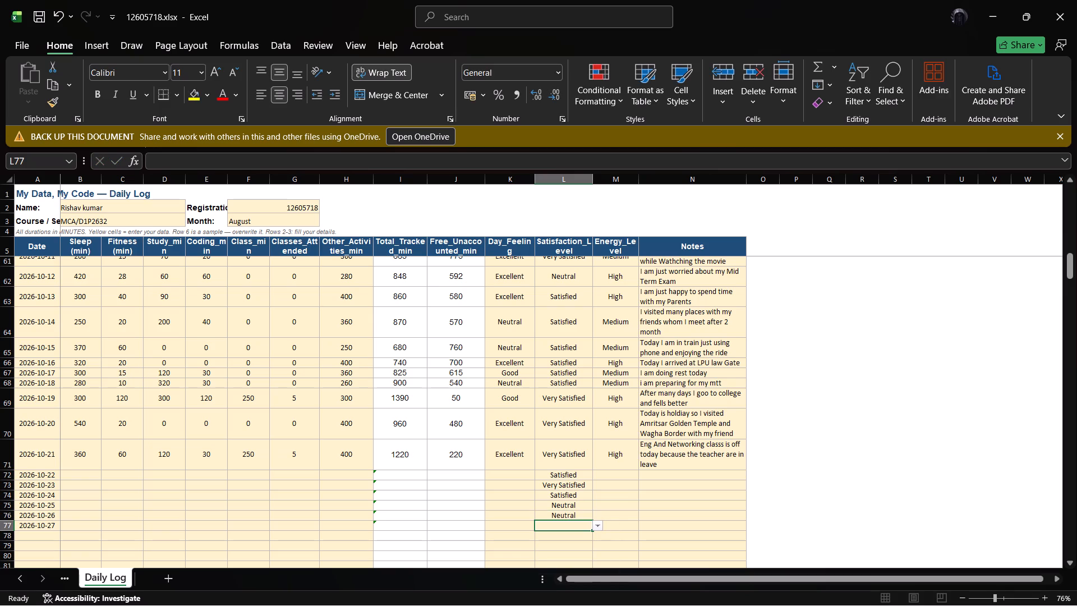
key("s")
key("Return")
key("Down")
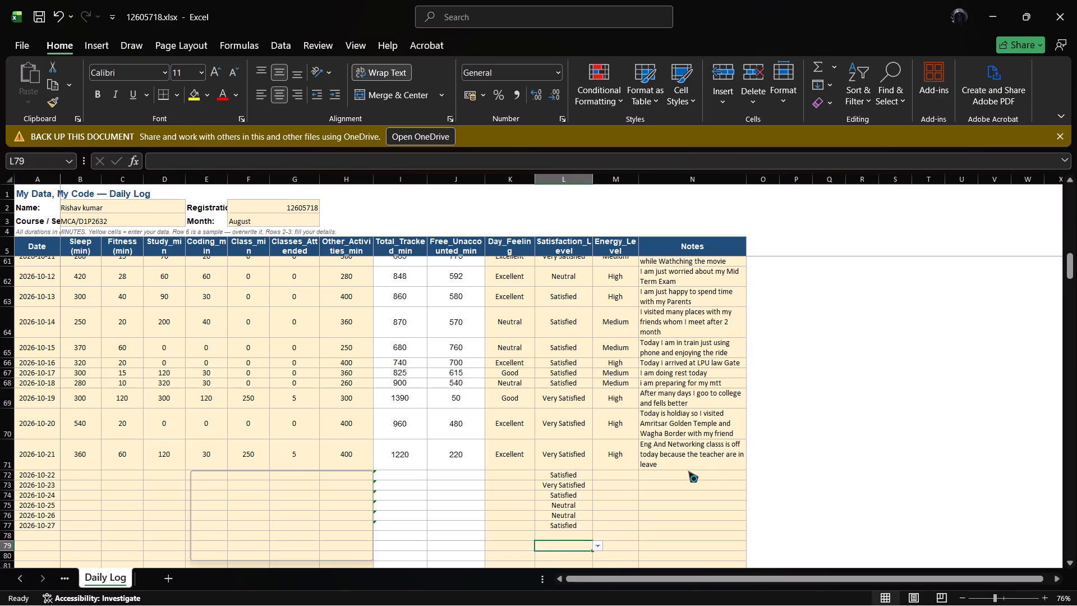
Fill Energy_Level for 2026-10-22 to 2026-10-27 (M72:M77) with High, Medium, High, High, Medium and High.
left_click(621, 472)
key("h")
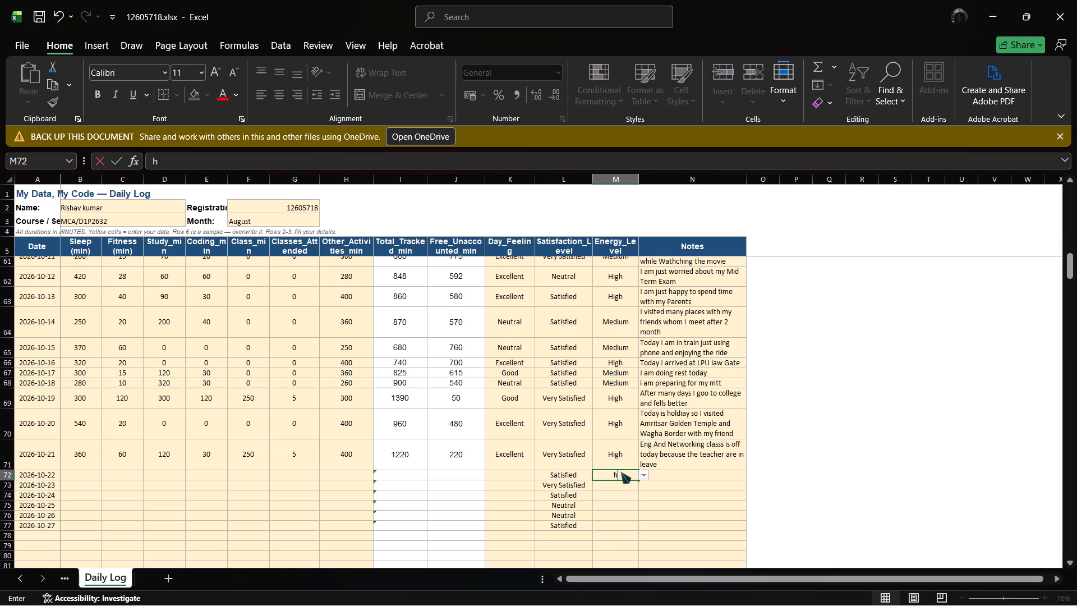
key("Return")
key("n")
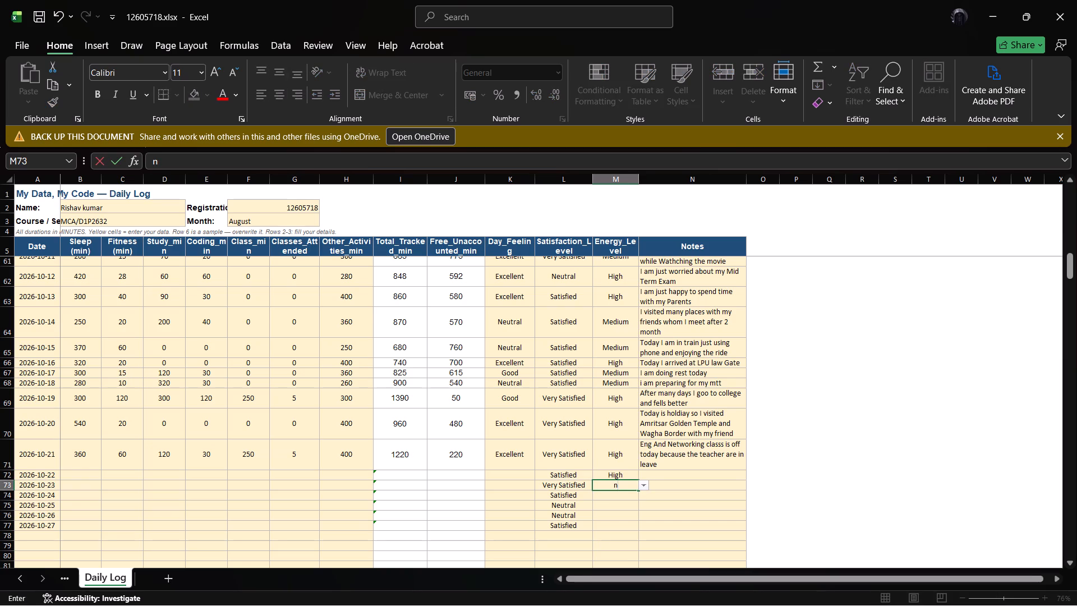
key("BackSpace")
key("Down")
key("Return")
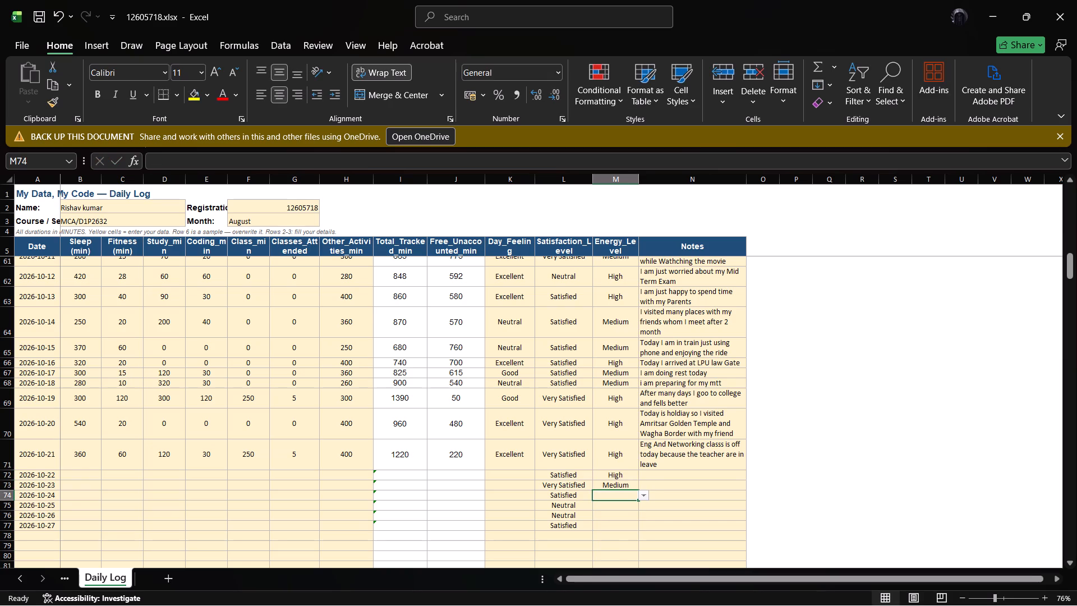
key("h")
key("Return")
key("h")
key("Return")
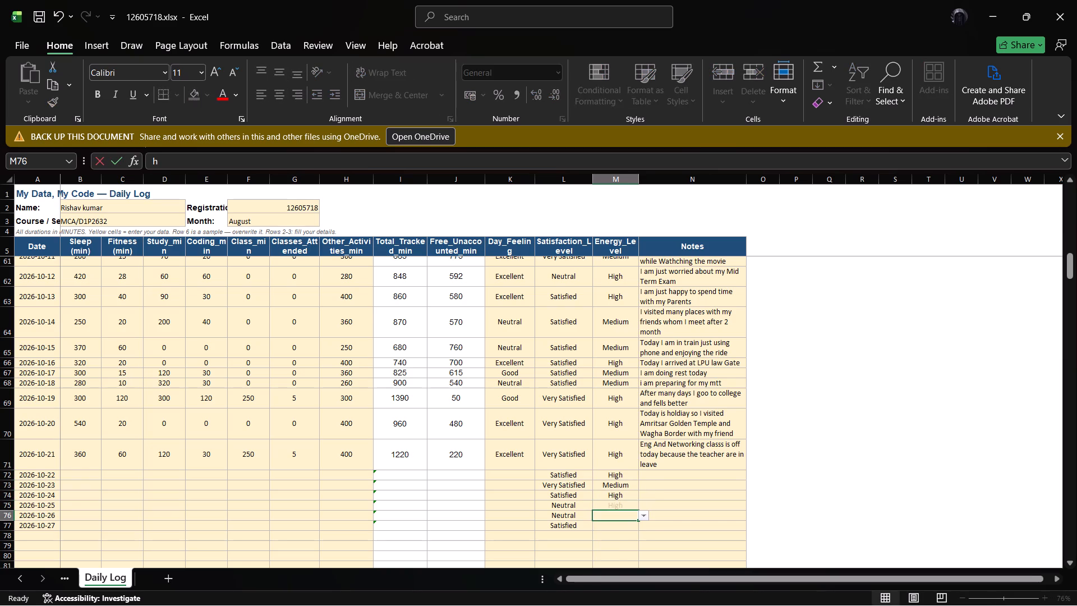
key("m")
key("Return")
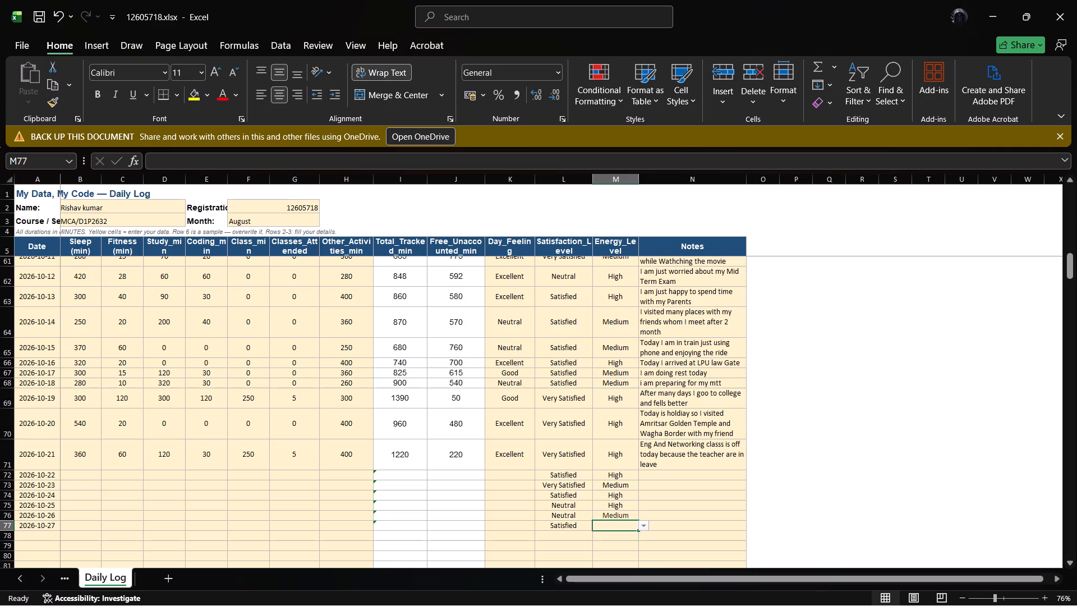
key("h")
key("Return")
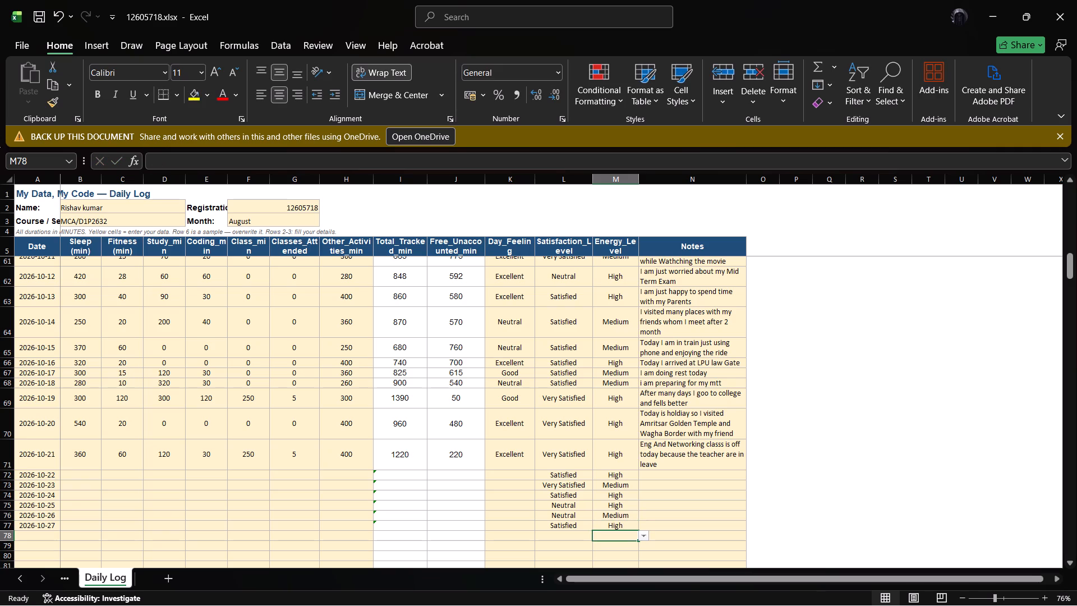
Set Day_Feeling for 2026-10-22 to 2026-10-24 (K72:K74) to Good, Good and Neutral.
left_click(523, 475)
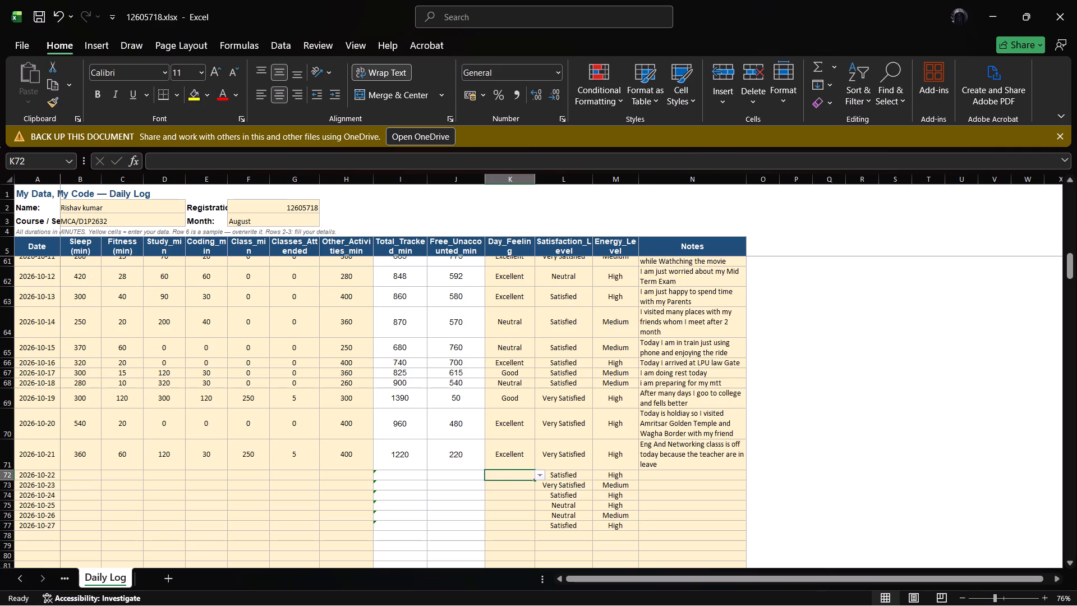
key("g")
key("Return")
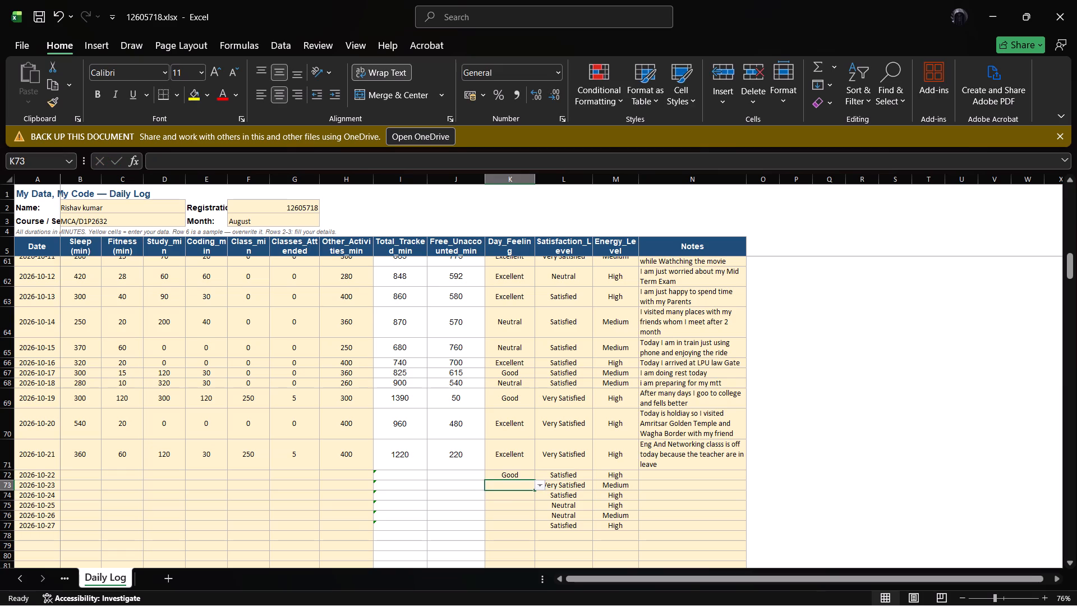
key("g")
key("Return")
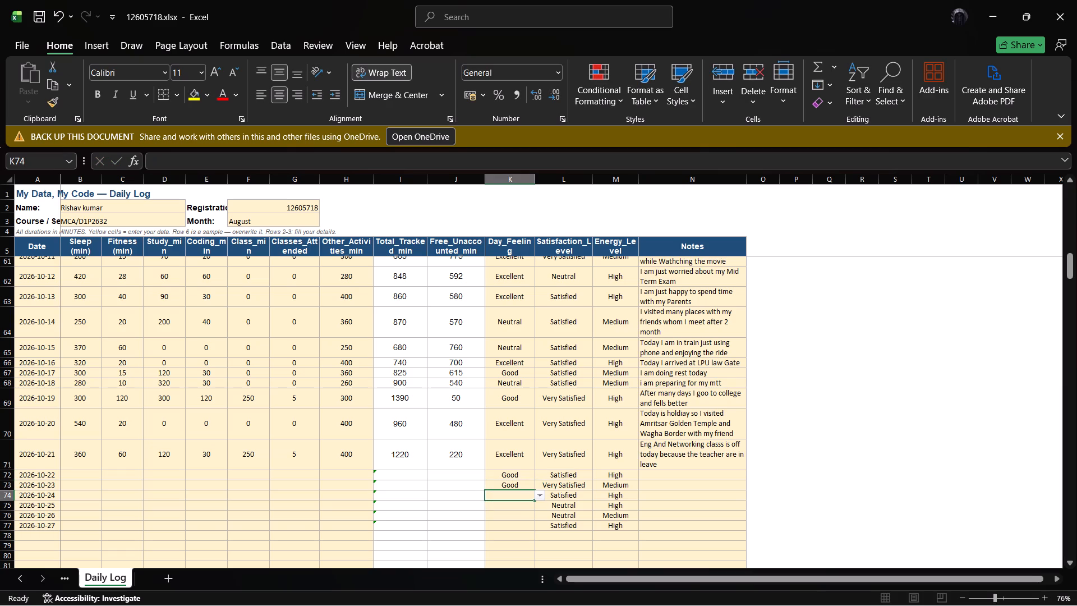
key("g")
key("BackSpace")
key("Down")
key("Down")
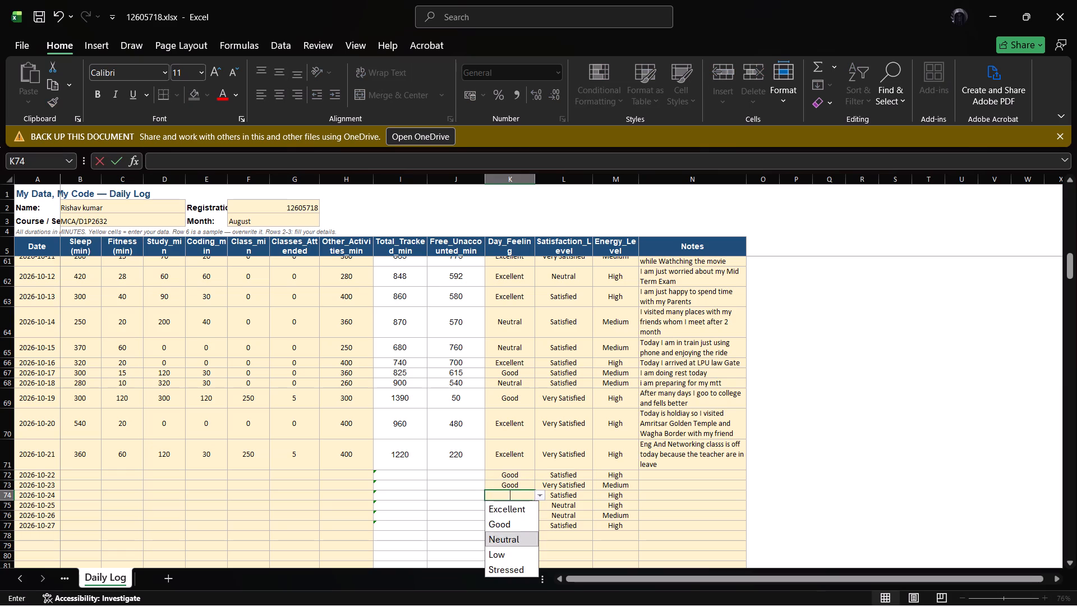
key("Return")
Set Day_Feeling for 2026-10-25 to 2026-10-27 (K75:K77) to Neutral, Good and Neutral.
key("g")
key("BackSpace")
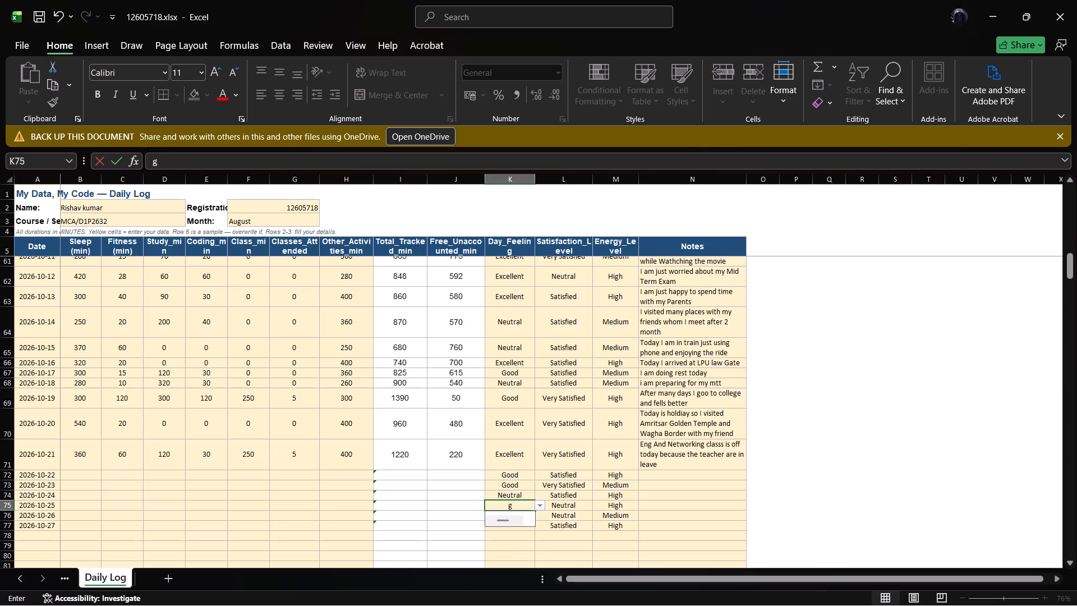
key("Down")
key("Down")
key("Return")
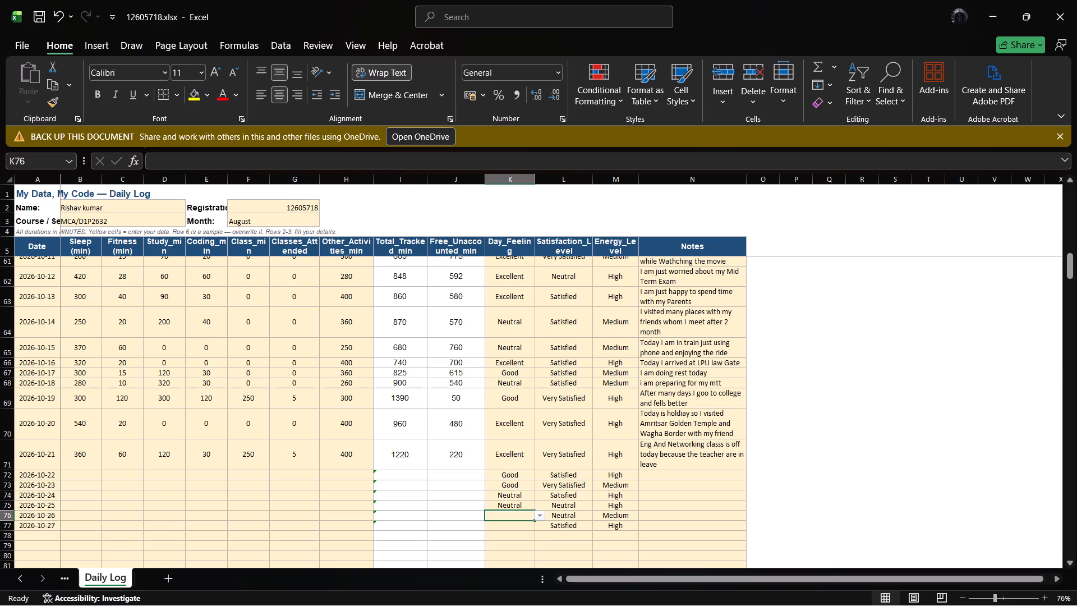
key("g")
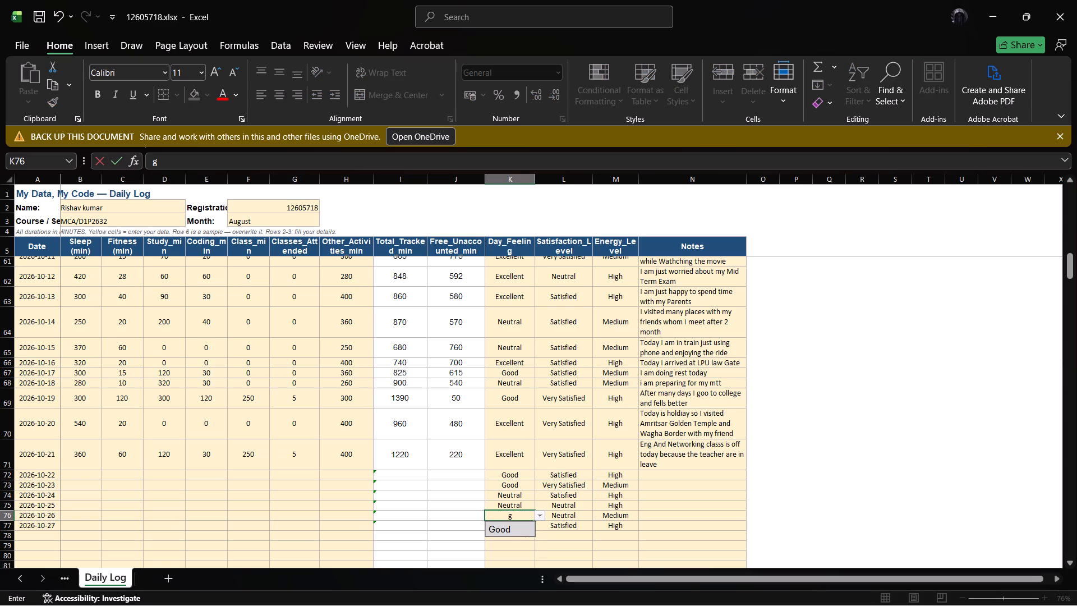
key("Return")
key("n")
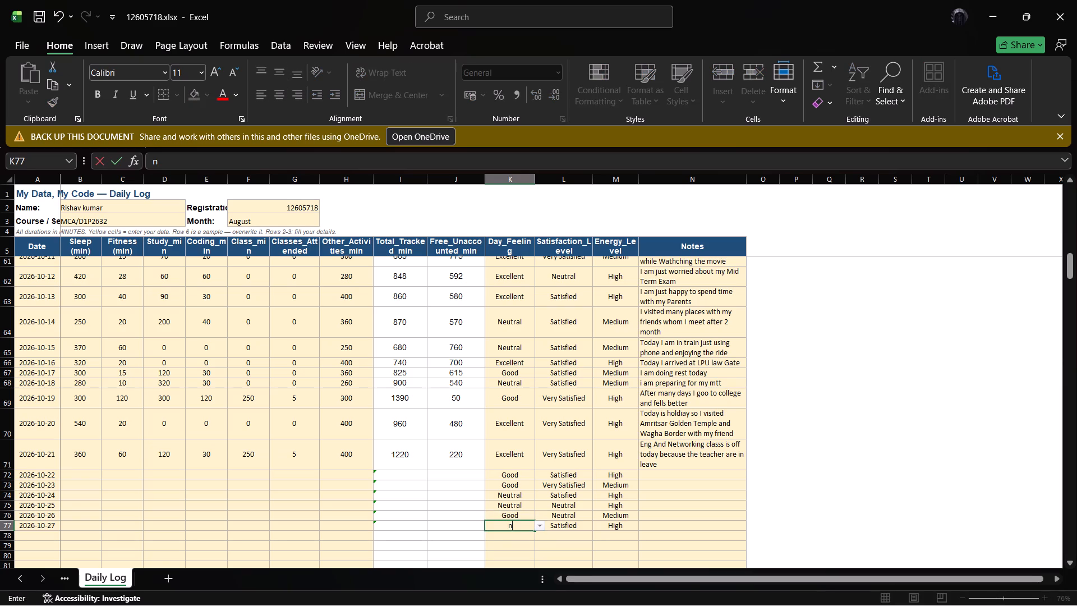
key("Return")
Enter Other_Activities_min for 2026-10-22 to 2026-10-24 (H72:H74) as 360, 280 and 320.
key("Left")
key("Left")
key("Left")
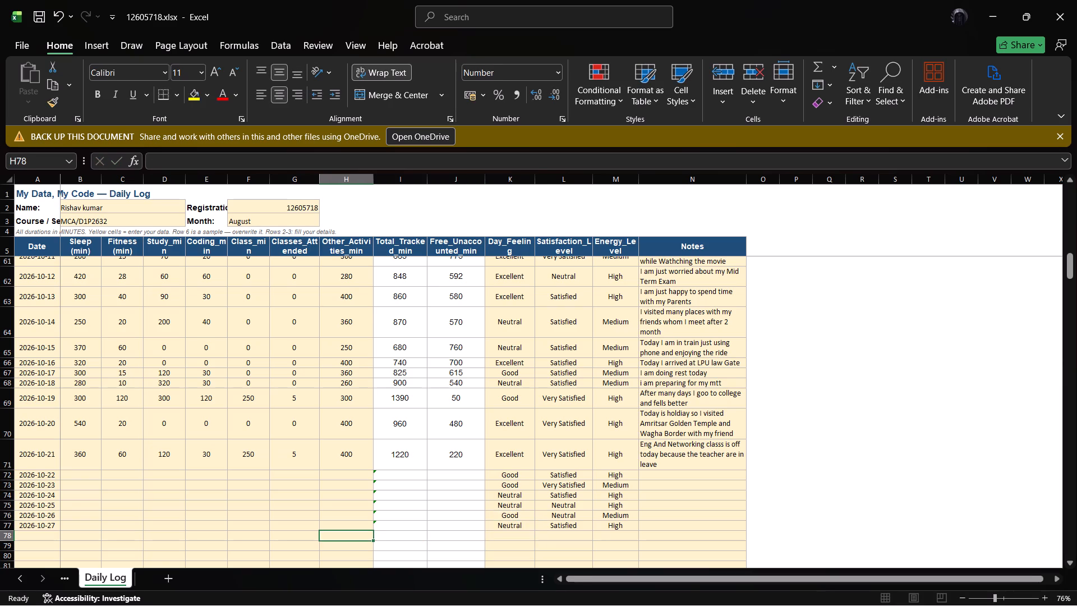
key("Up")
key("Up")
key("Up")
key("Up")
key("Up")
key("Up")
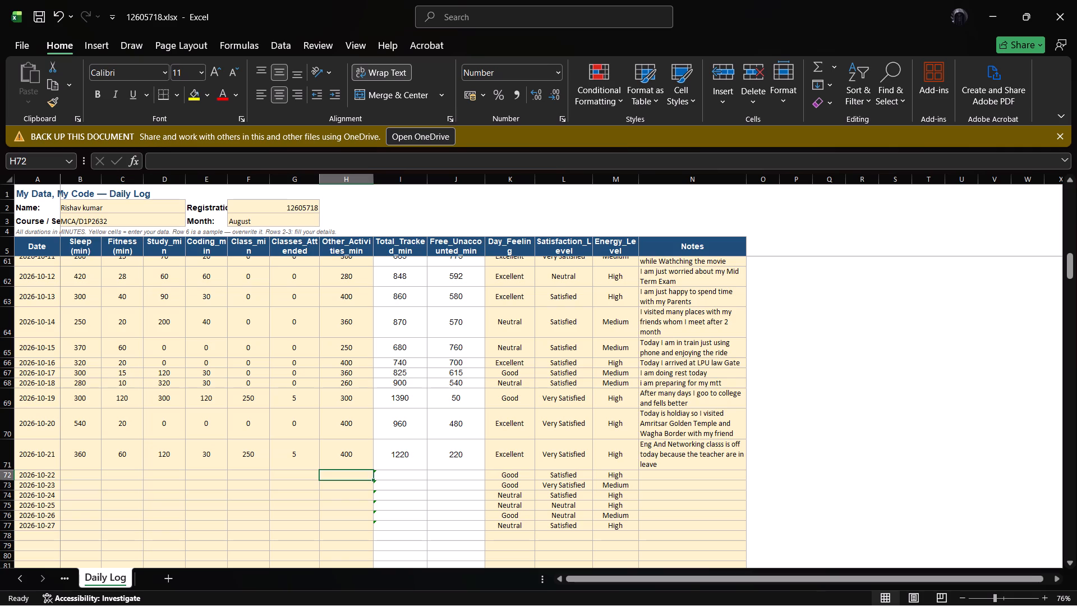
key("3")
type("60")
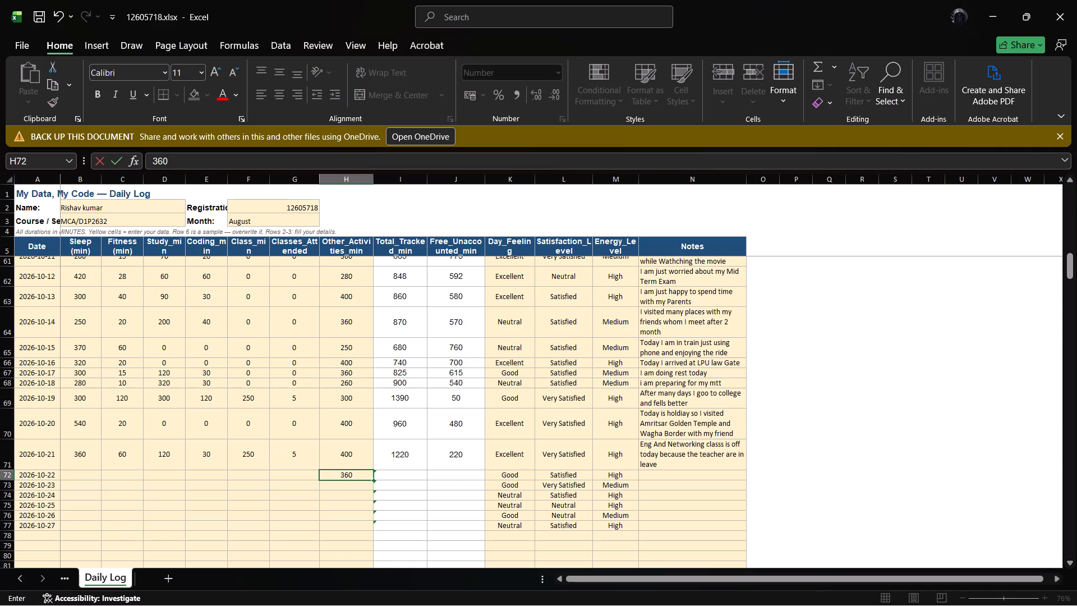
key("Down")
type("280")
key("Down")
type("320")
key("Down")
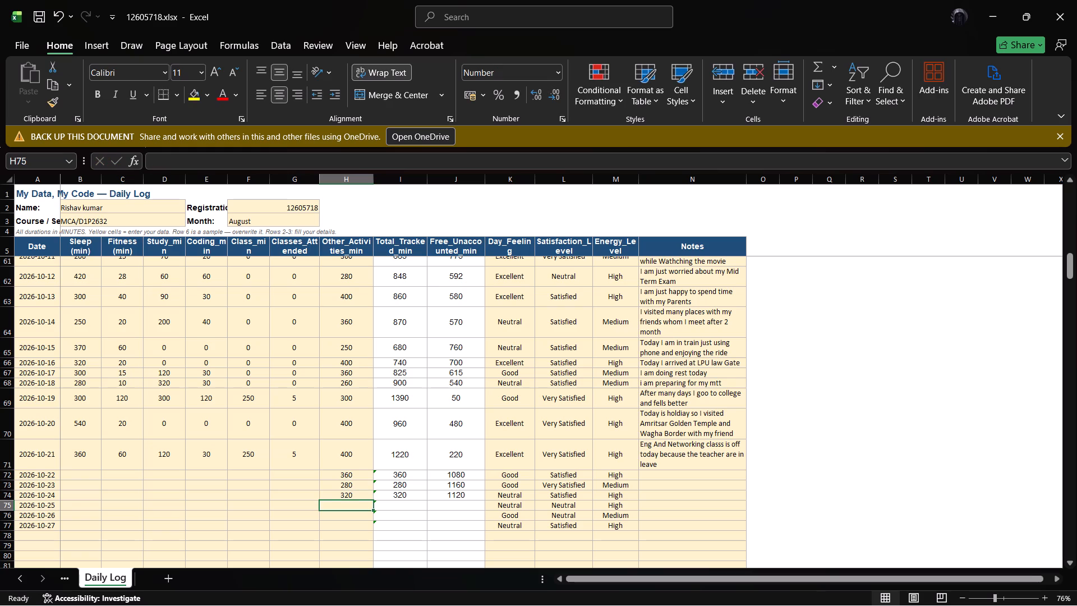
Enter Other_Activities_min for 2026-10-25 to 2026-10-27 (H75:H77) as 400, 280 and 240.
type("400")
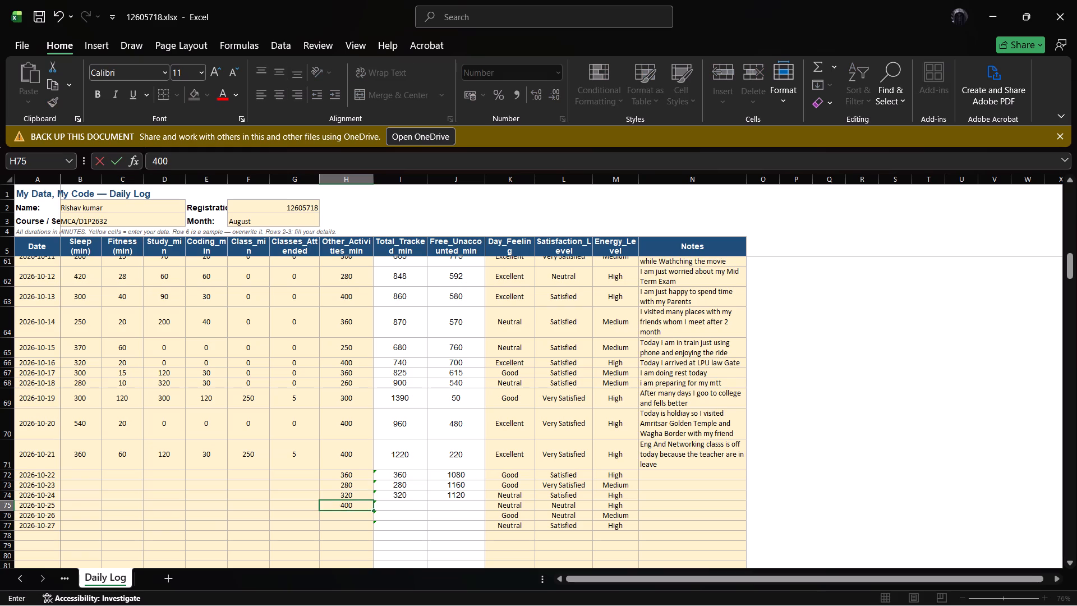
key("Down")
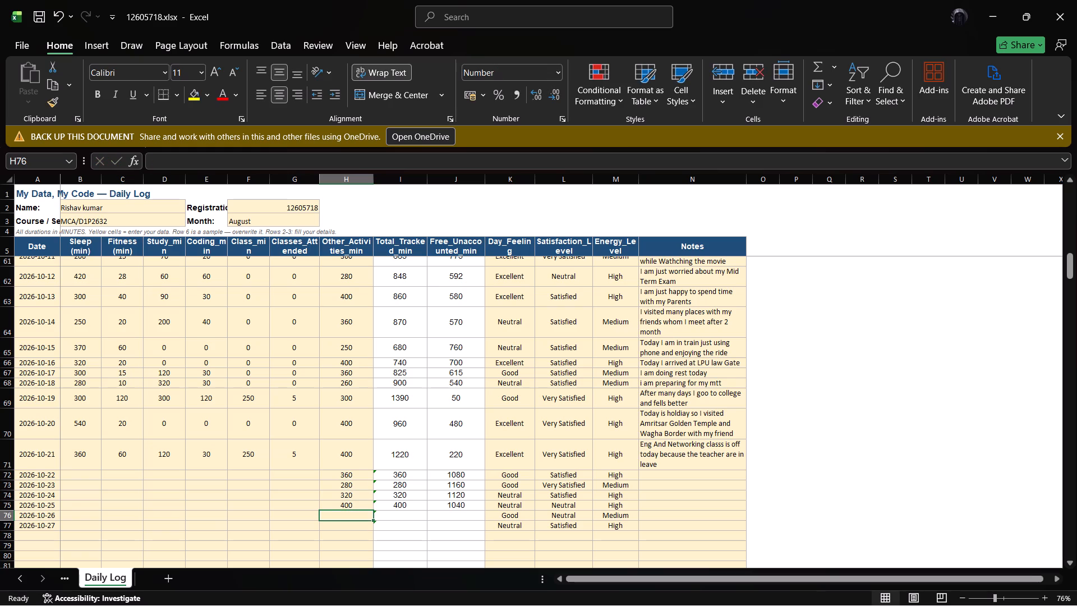
type("280")
key("Down")
type("240")
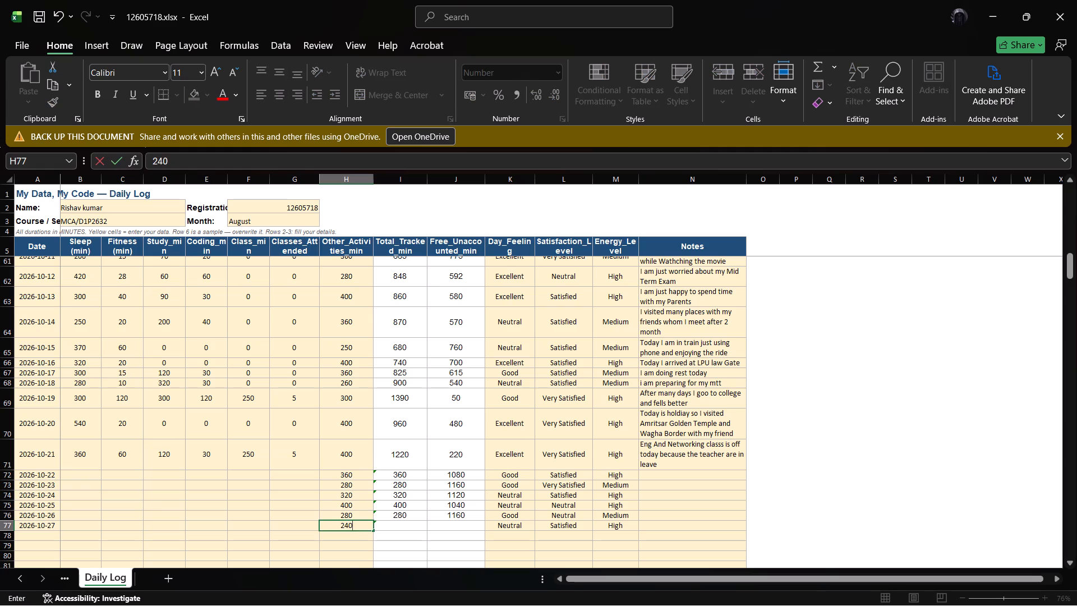
key("Up")
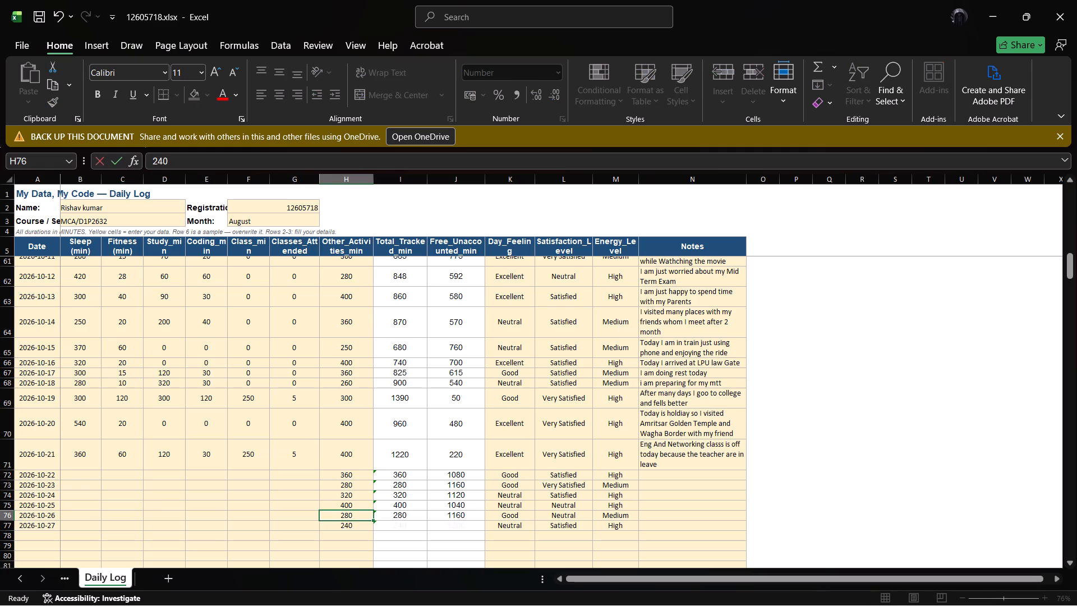
Go to the Classes_Attended cells of the new October entries.
key("Left")
key("Up")
key("Up")
key("Up")
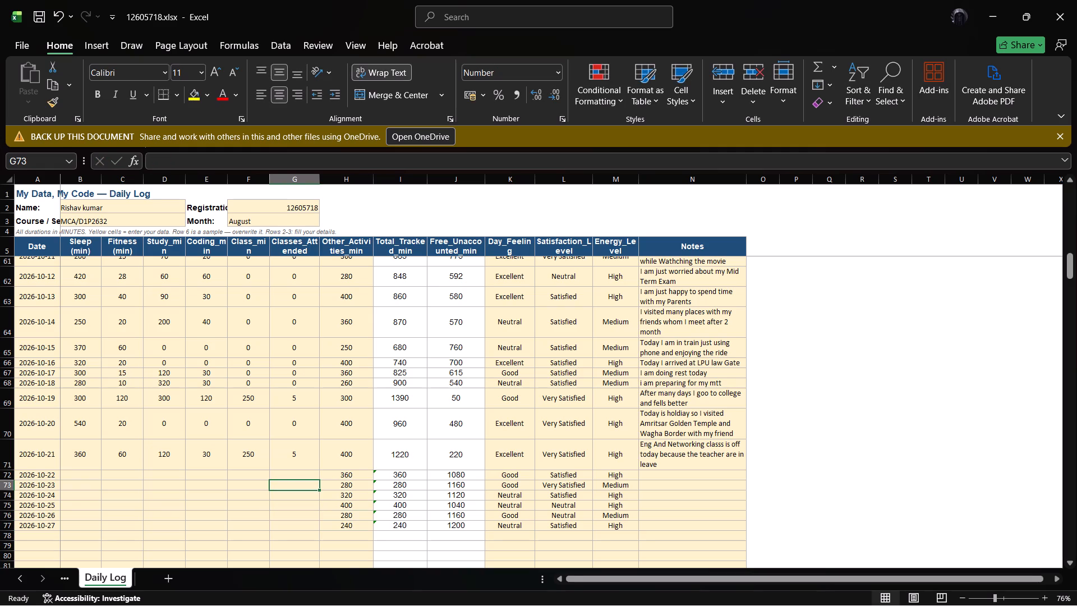
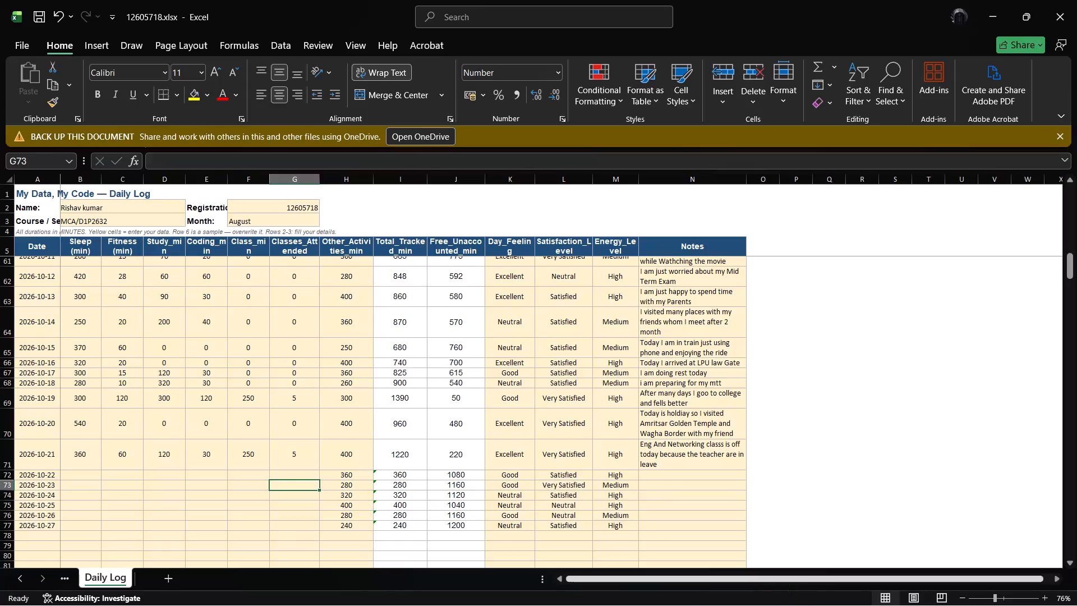
Enter the note "Holiday" for 2026-10-26 (N76).
left_click(668, 516)
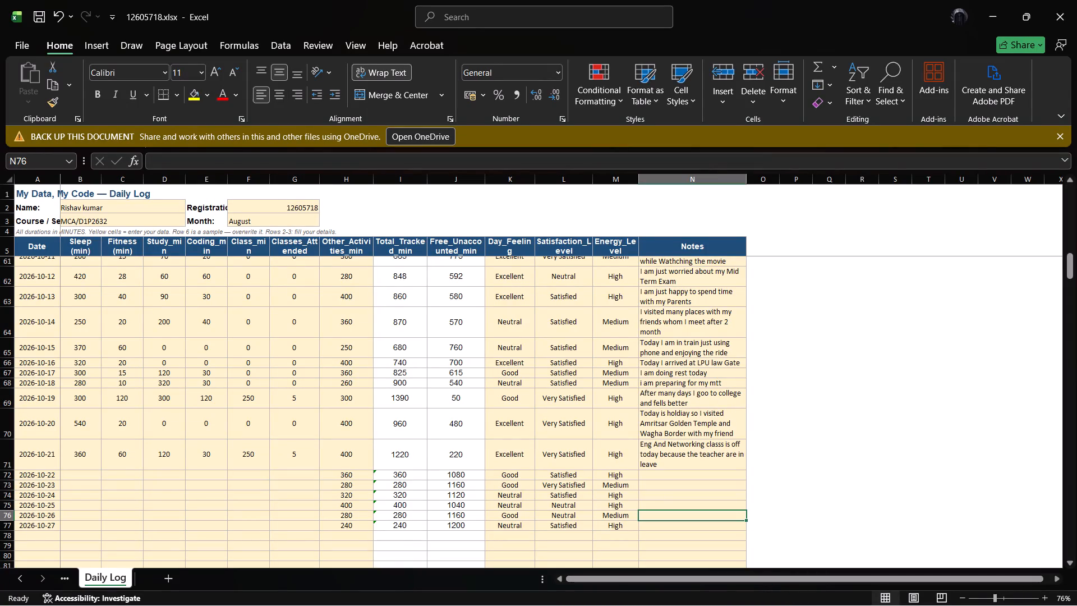
type("Holiday")
key("Left")
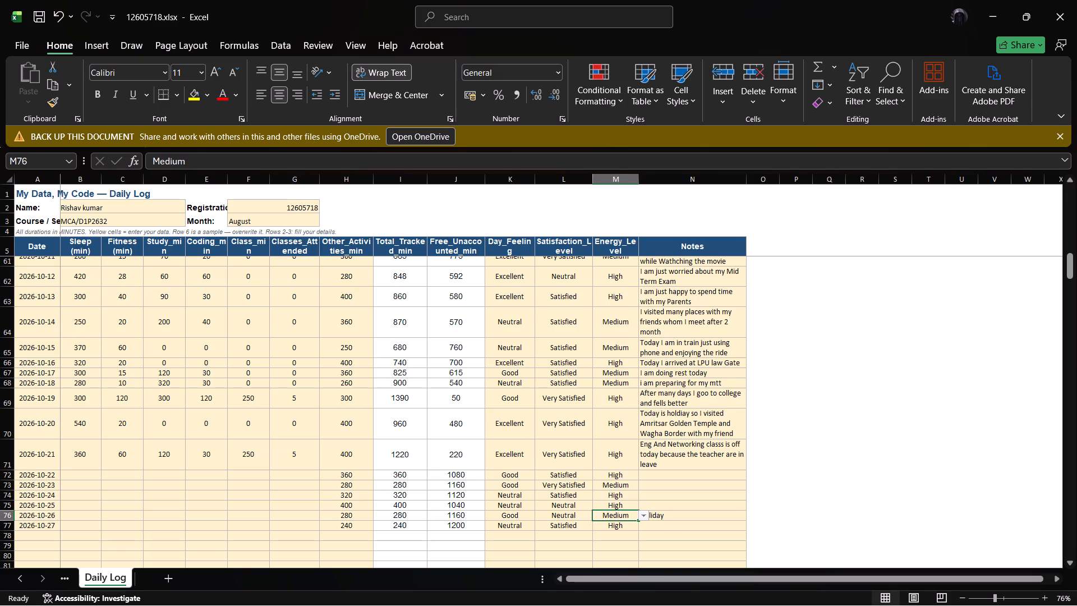
key("Right")
key("Left")
key("Right")
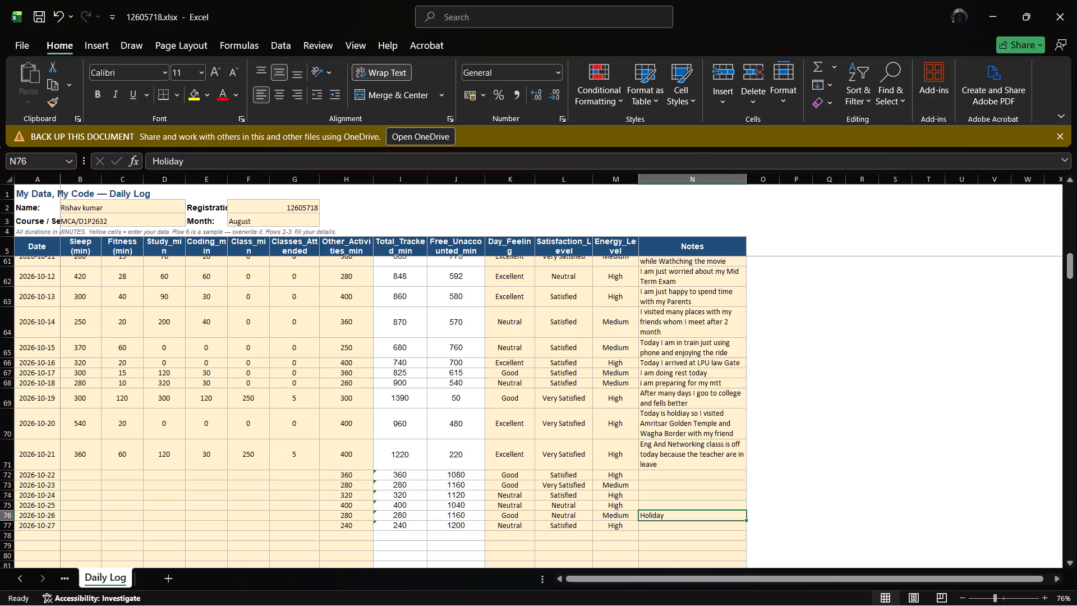
key("Left")
key("Right")
Extend the 2026-10-26 note (N76) to read "Today is Holiday".
left_click(668, 516)
double_click(668, 516)
key("Left")
key("Left")
key("Left")
key("Left")
key("Left")
key("Left")
key("Left")
key("Left")
key("Left")
key("Left")
key("Left")
key("Left")
key("Left")
key("Left")
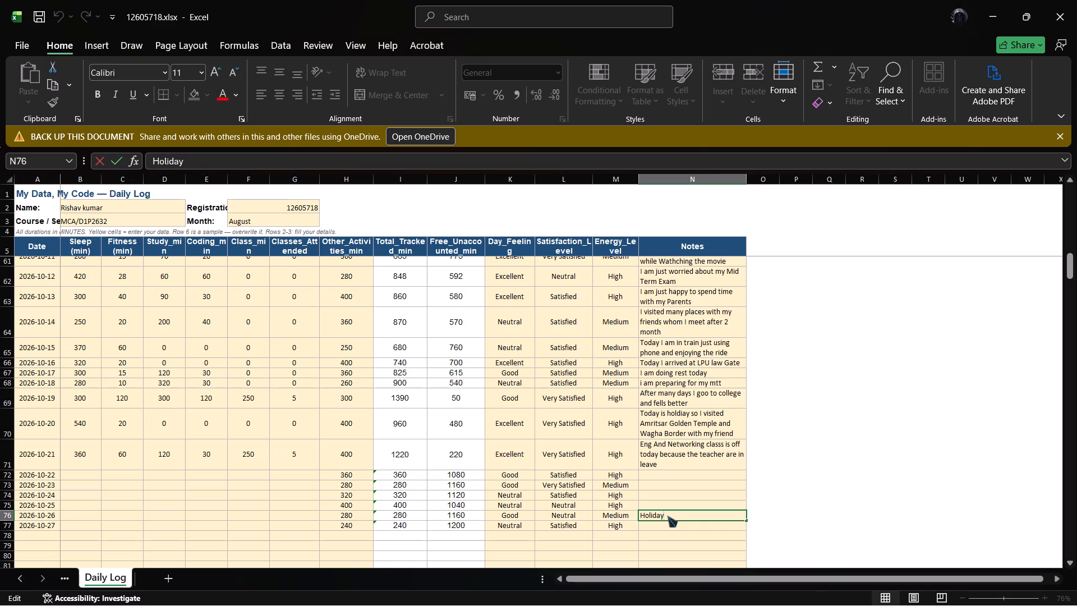
type("Today is")
key("space")
key("Up")
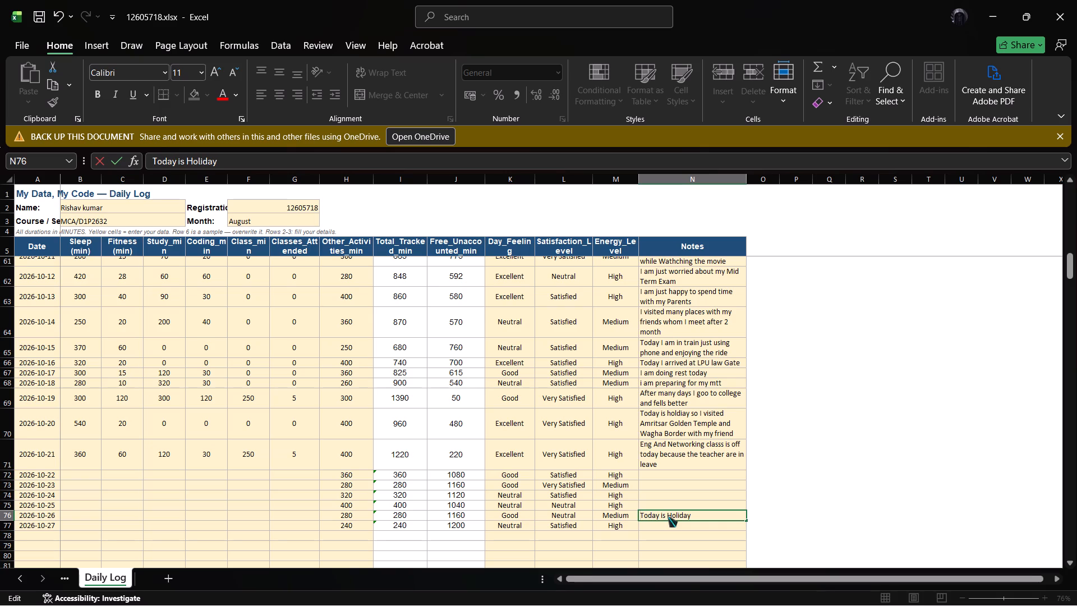
Enter the note "Today is Sunday we enjoy our days" for 2026-10-25 (N75).
left_click(647, 504)
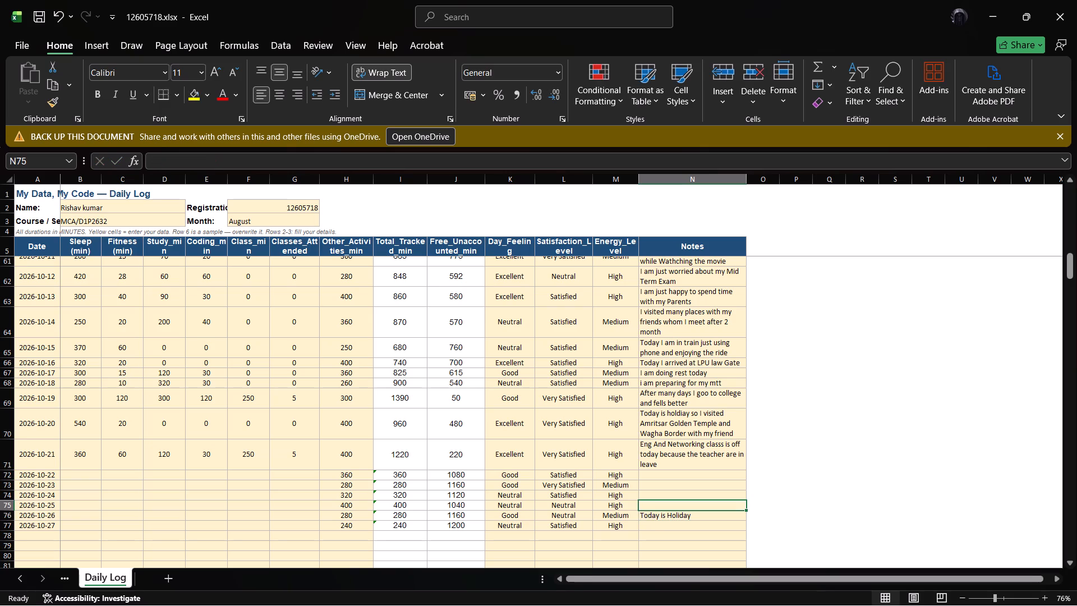
type("Today is Sunday we")
key("space")
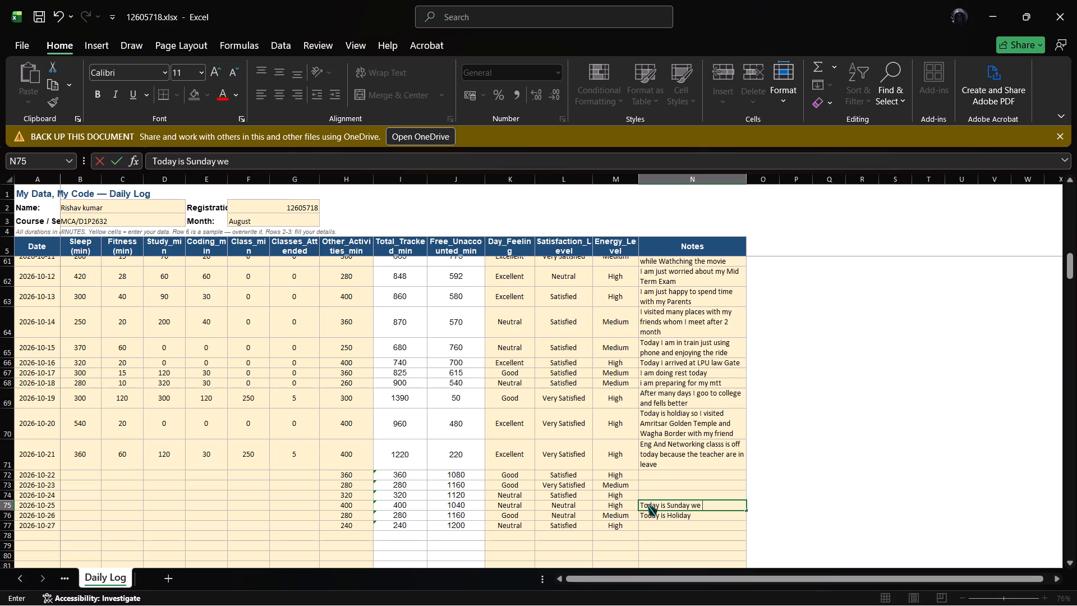
key("BackSpace")
key("space")
type("enjay")
key("BackSpace")
key("BackSpace")
type("oy")
key("space")
type("our days")
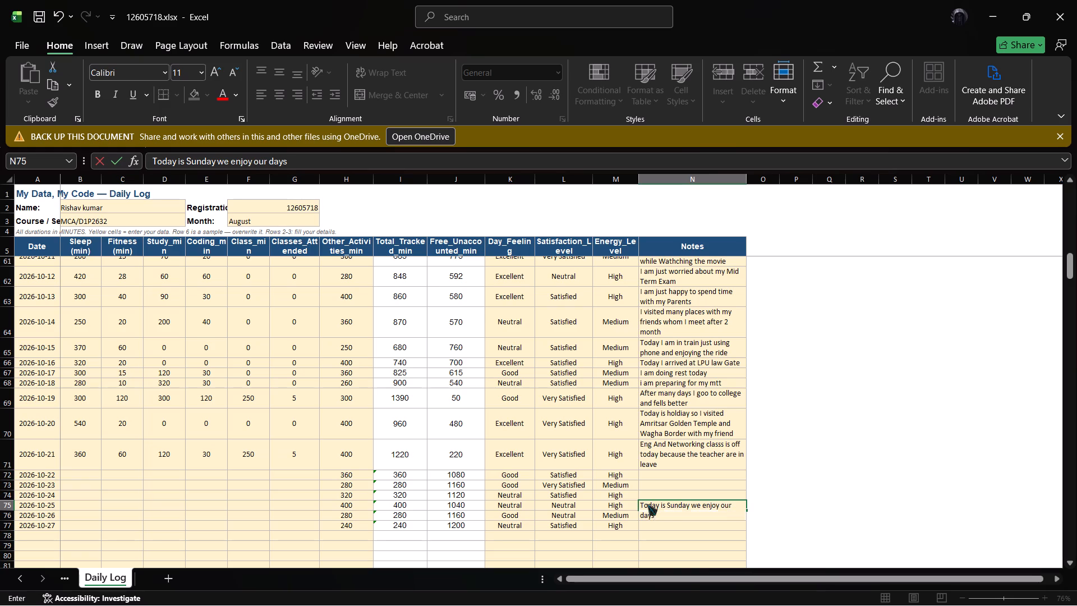
key("space")
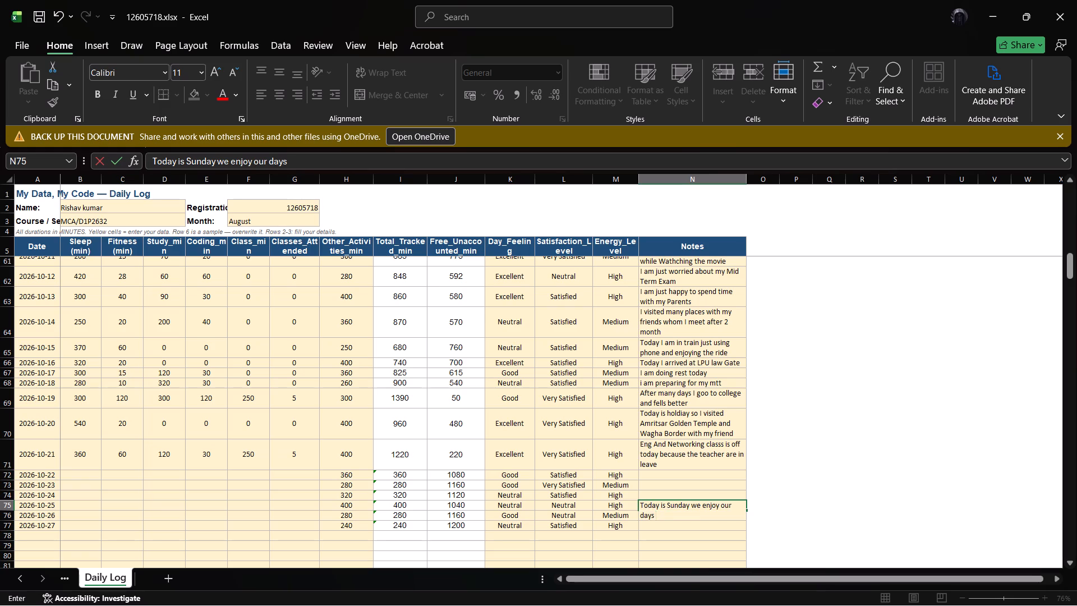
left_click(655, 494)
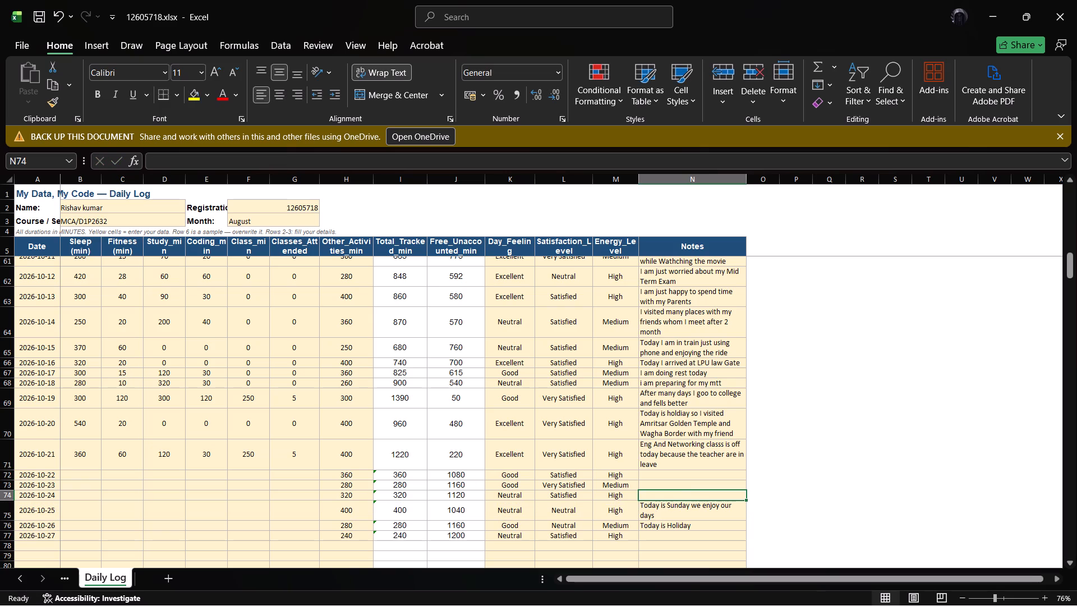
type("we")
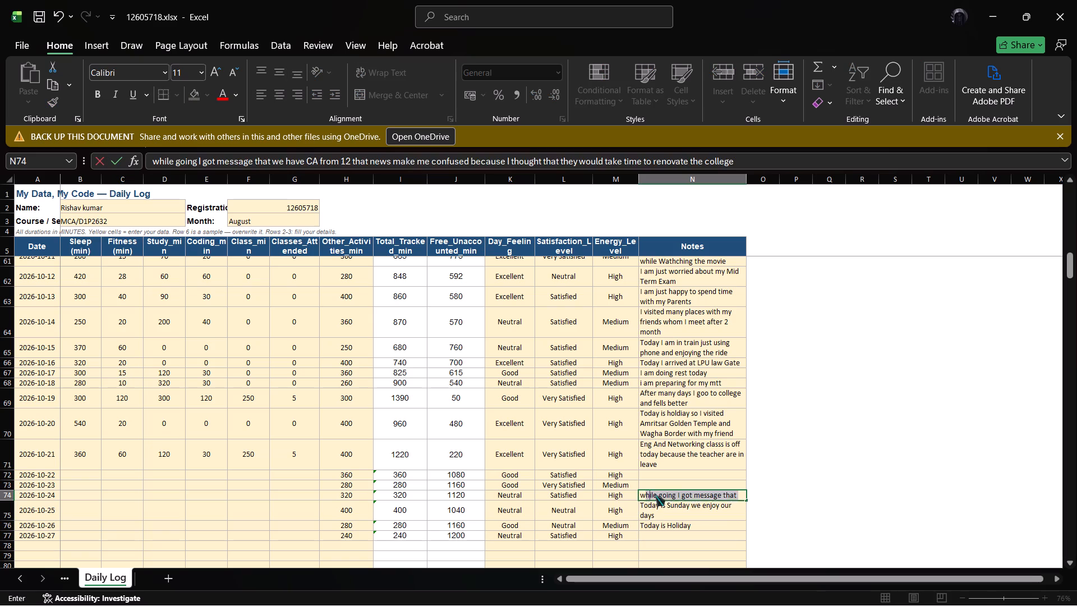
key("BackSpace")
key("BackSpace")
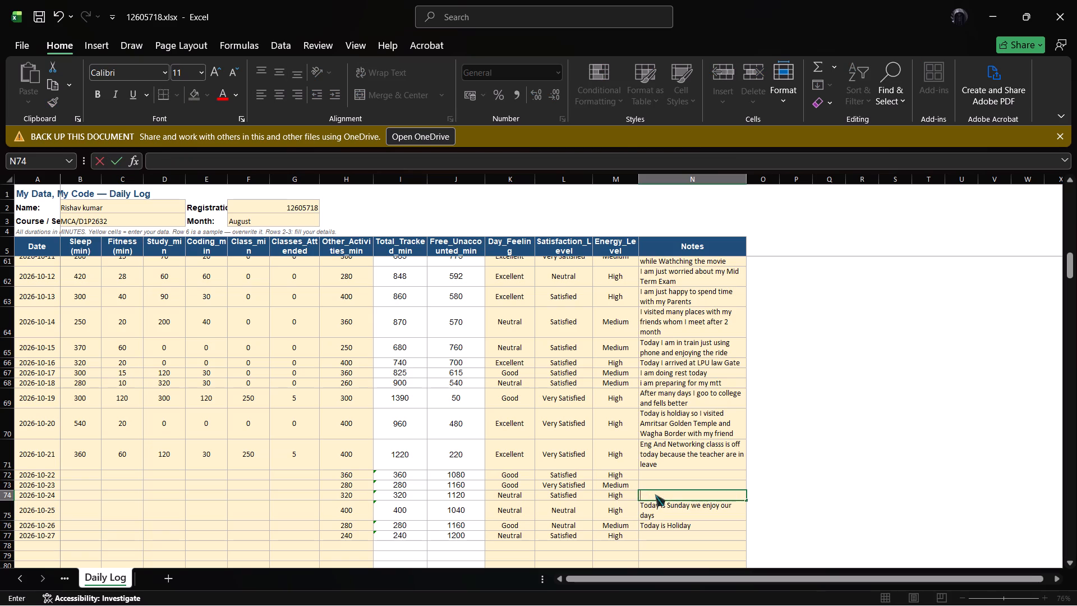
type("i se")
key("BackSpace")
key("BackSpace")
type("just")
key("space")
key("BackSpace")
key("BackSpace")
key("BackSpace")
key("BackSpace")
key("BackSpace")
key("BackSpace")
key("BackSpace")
Enter the note "all the classes are off because its saturday" for 2026-10-24 (N74).
type("all the classes are off so")
key("space")
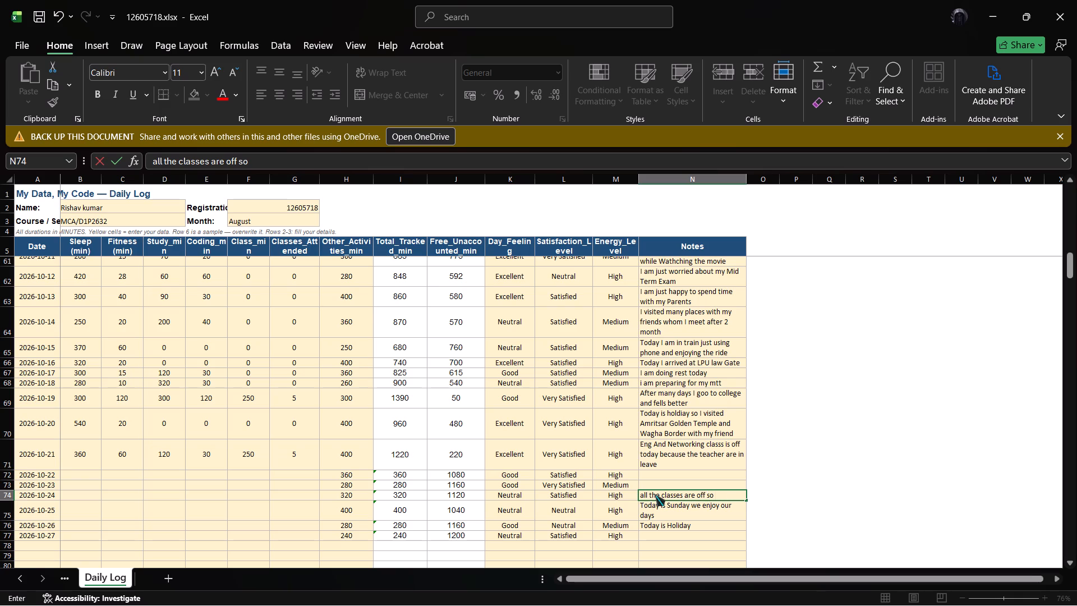
key("BackSpace")
key("BackSpace")
key("BackSpace")
key("BackSpace")
key("BackSpace")
key("BackSpace")
type("ff bea")
key("BackSpace")
type("cause its")
key("space")
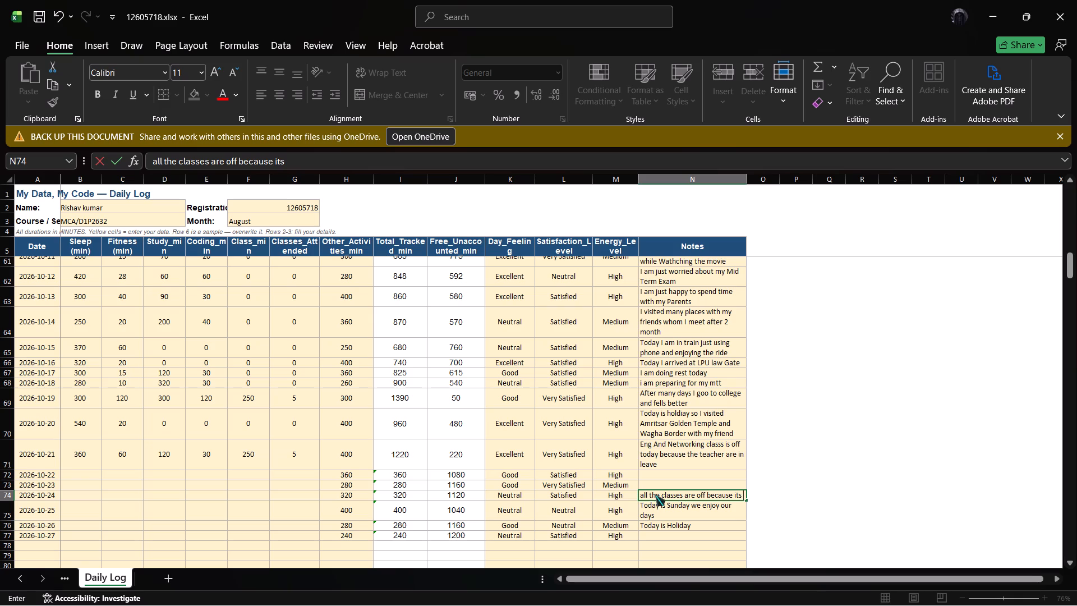
type("saturday")
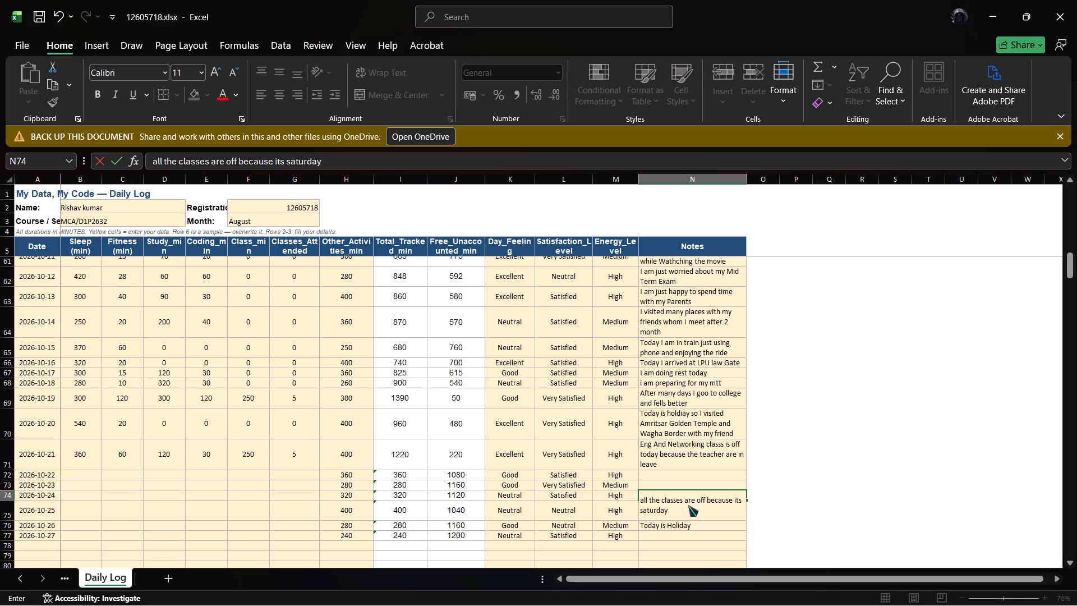
left_click(657, 483)
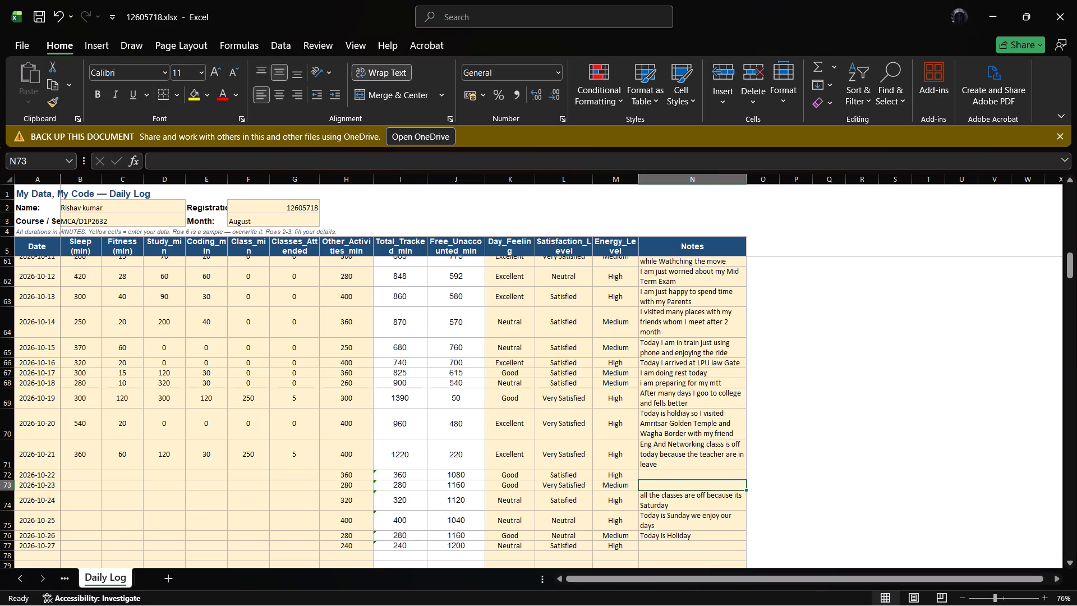
double_click(651, 484)
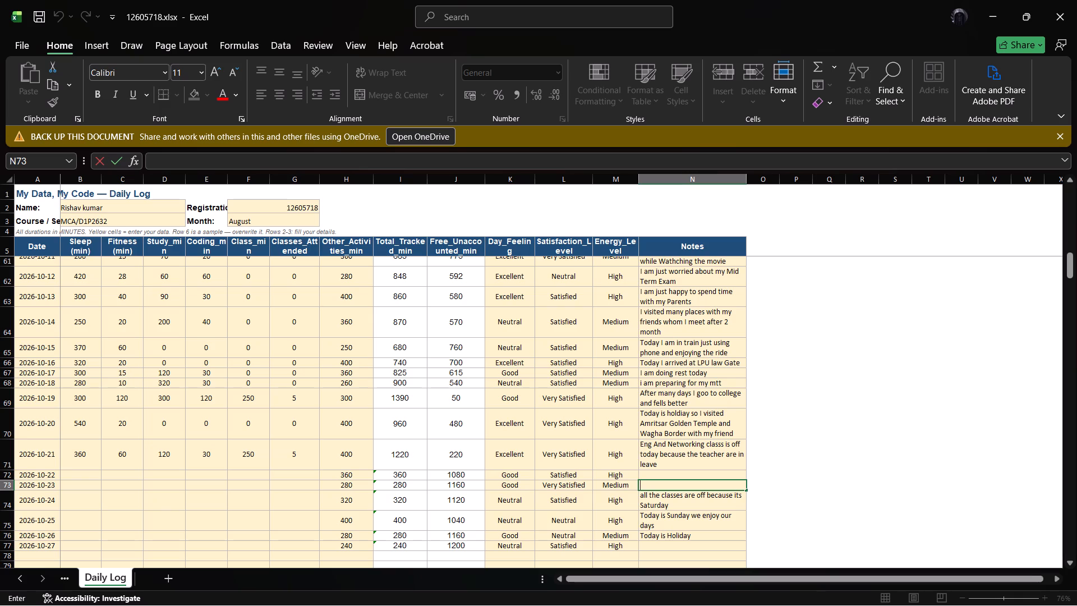
Set Classes_Attended for 2026-10-23 (G73) to 4.
left_click(303, 486)
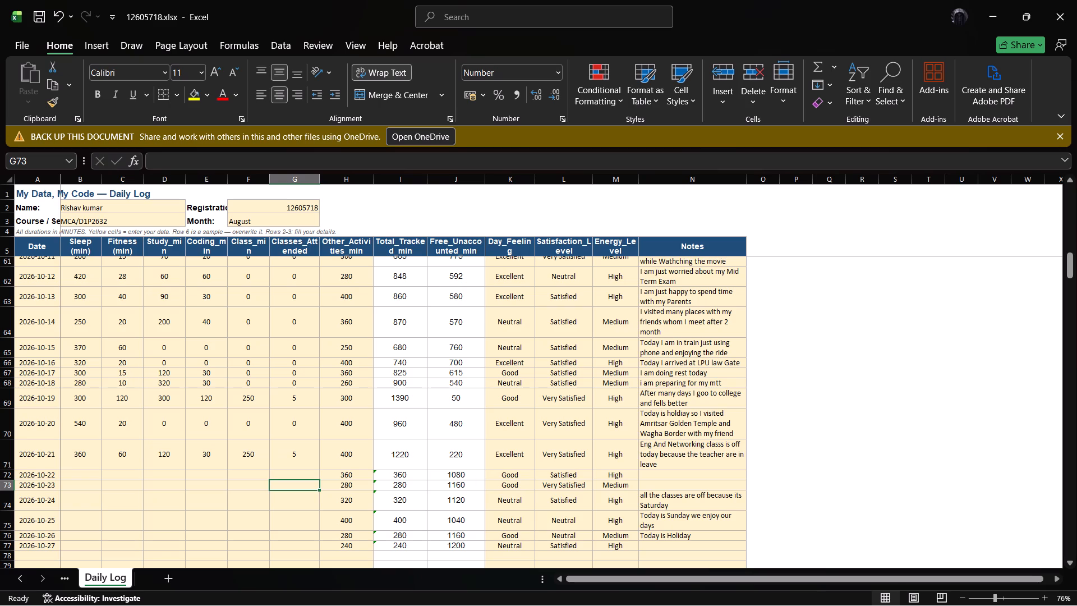
key("4")
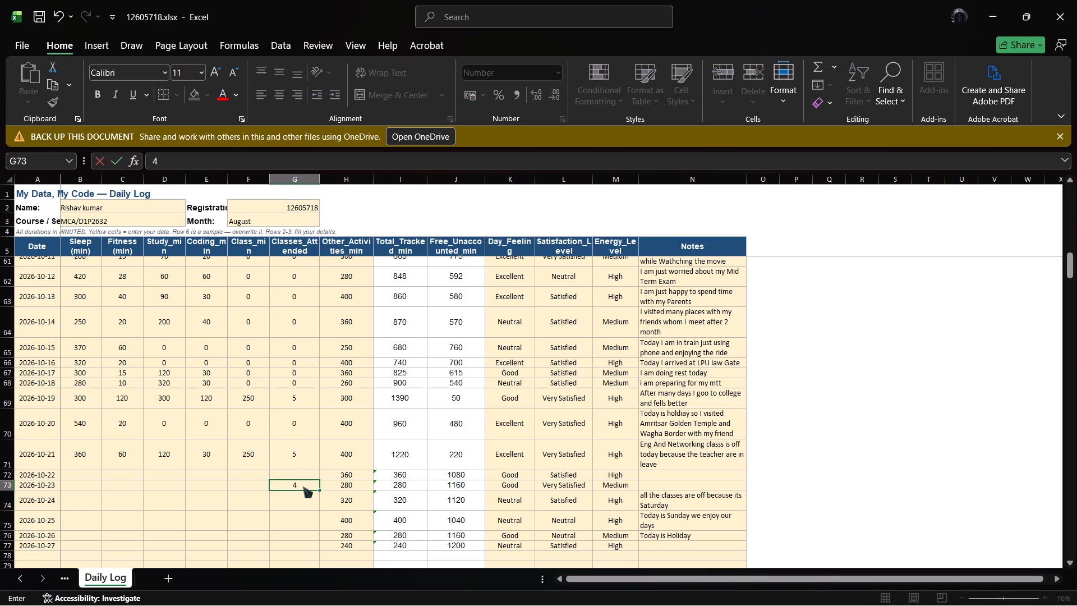
key("Left")
key("Right")
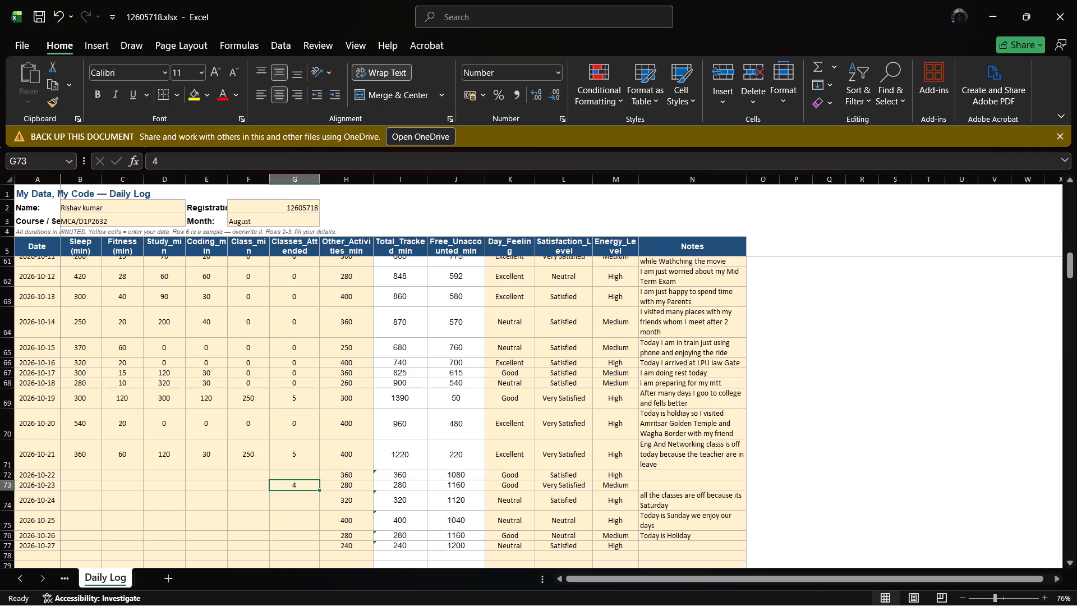
Fill the 2026-10-27 row (row 77) with Classes_Attended 2, Class_min 100, Coding_min 45, Study_min 120, Fitness 60 and Sleep 260.
left_click(305, 548)
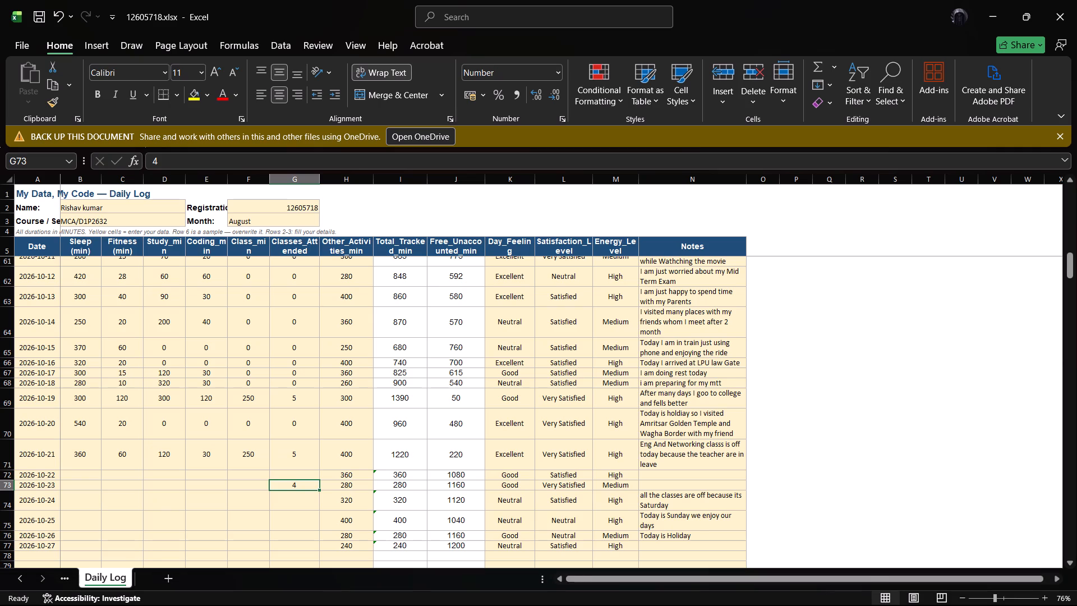
key("2")
left_click(252, 547)
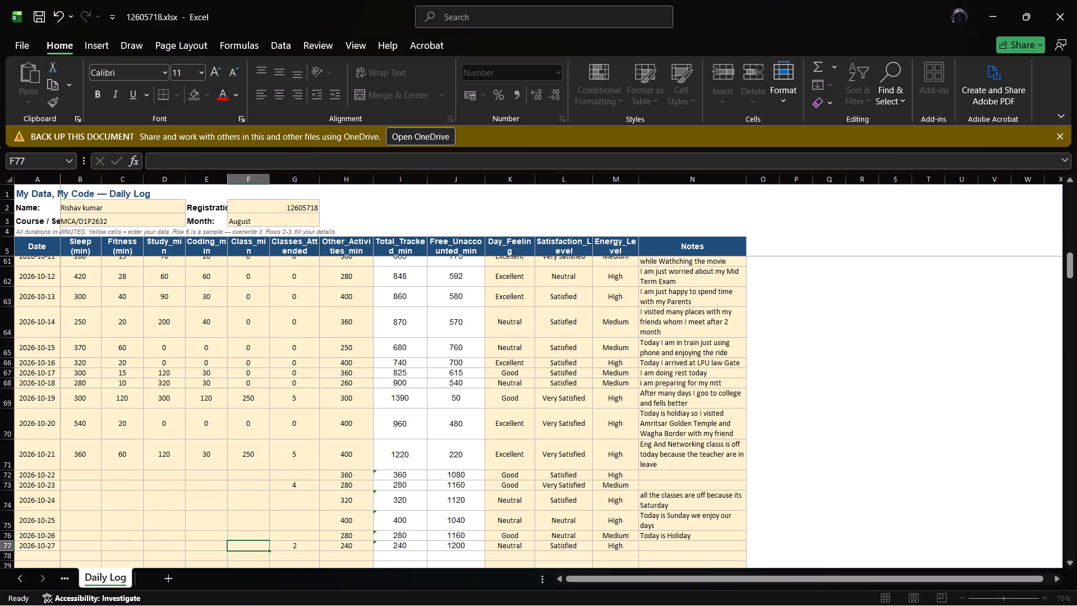
type("100")
left_click(207, 547)
type("45")
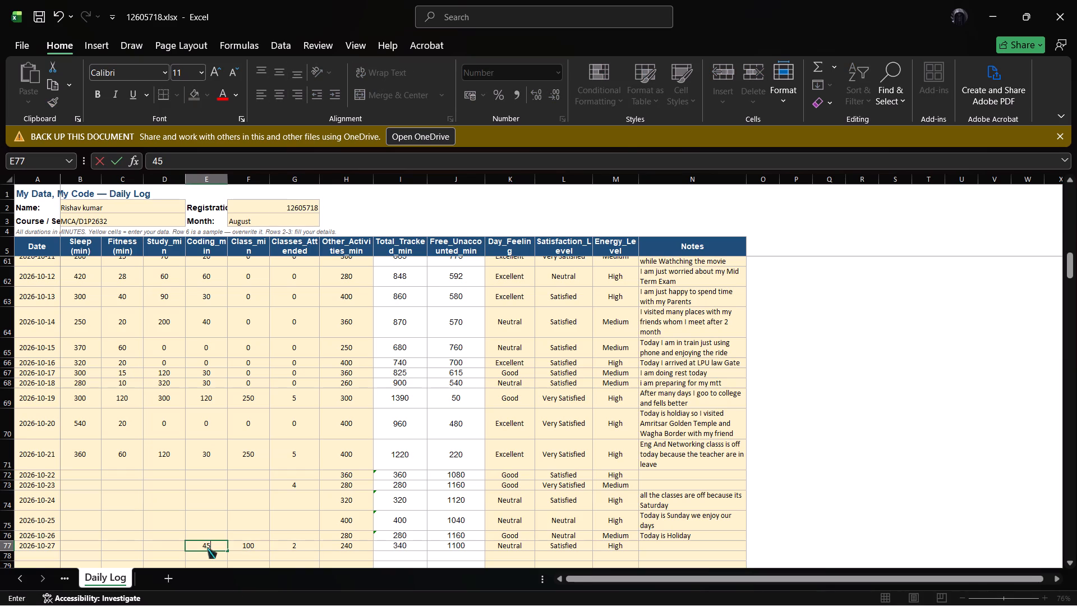
left_click(165, 546)
type("120")
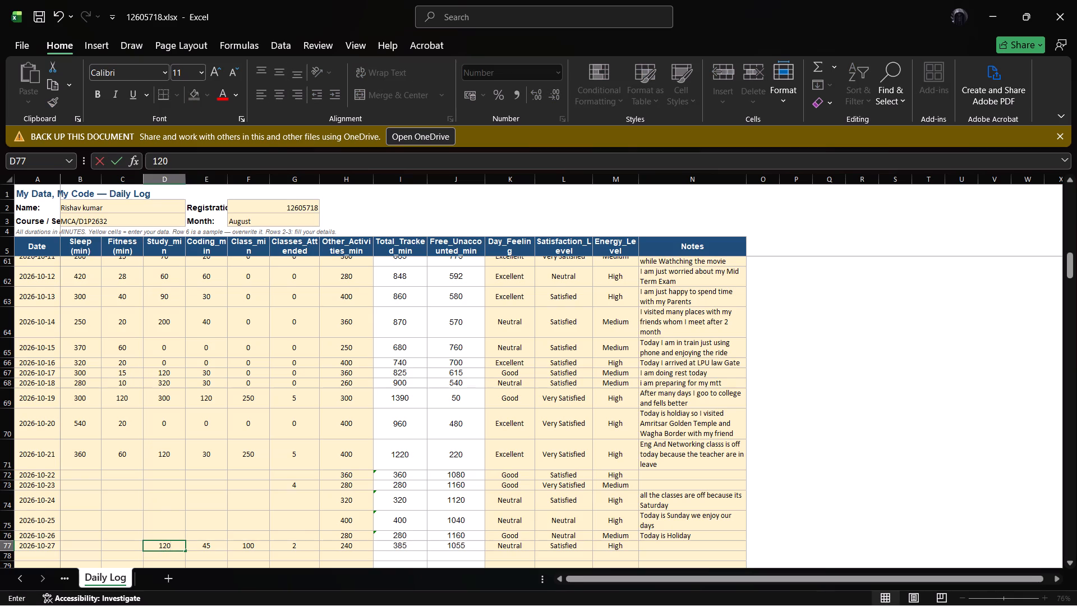
right_click(126, 545)
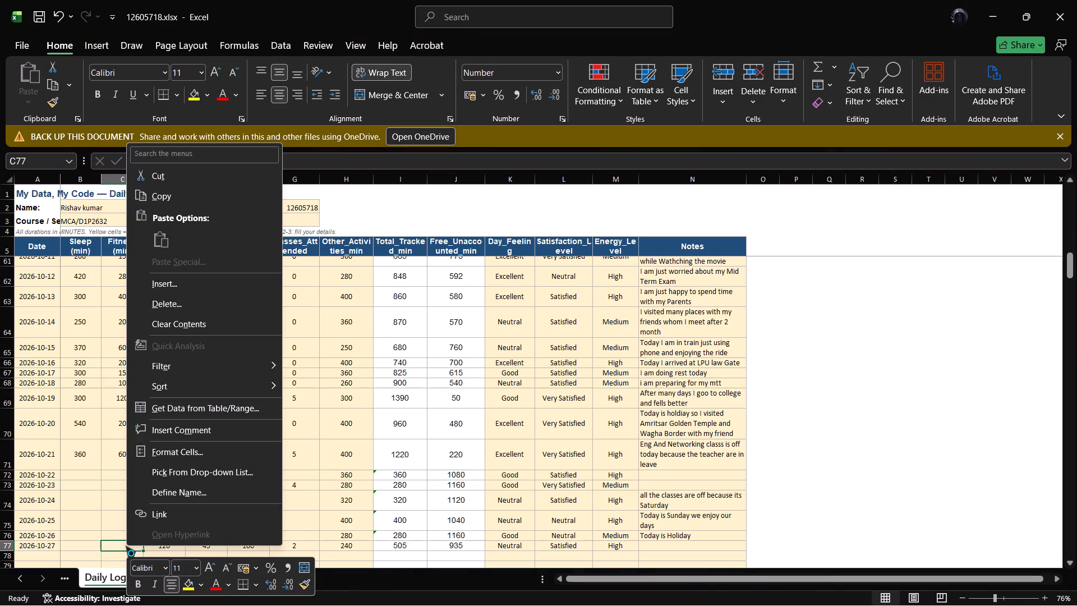
left_click(126, 545)
type("60")
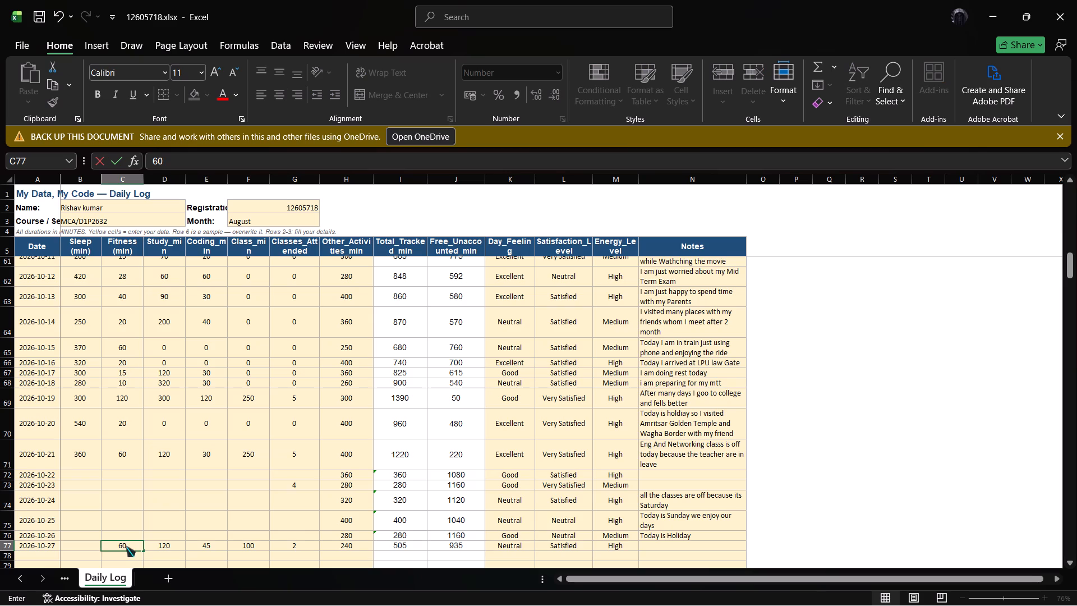
left_click(83, 546)
key("2")
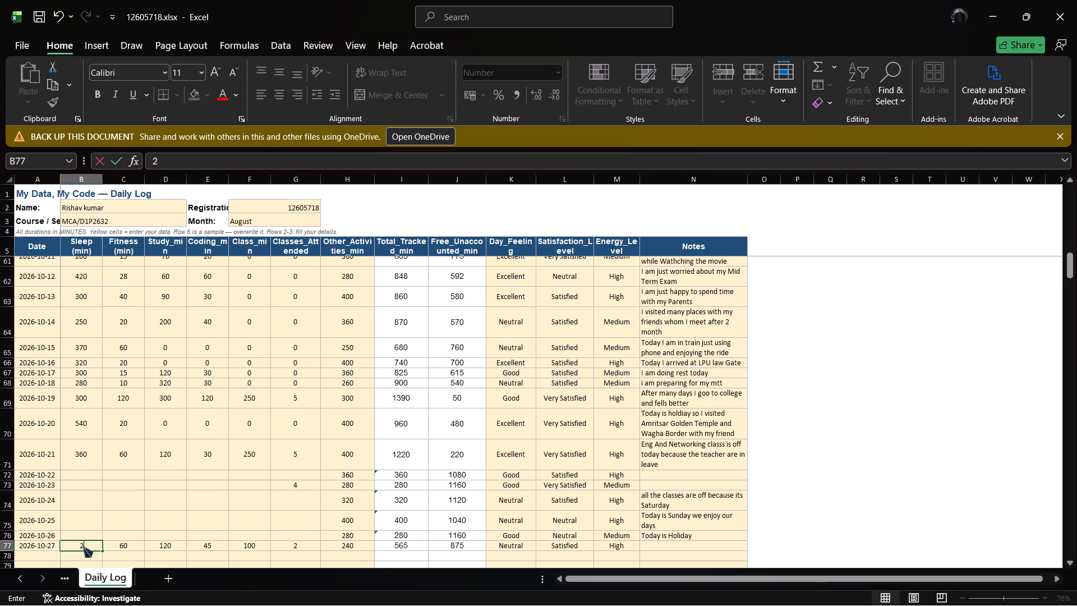
type("60")
key("Up")
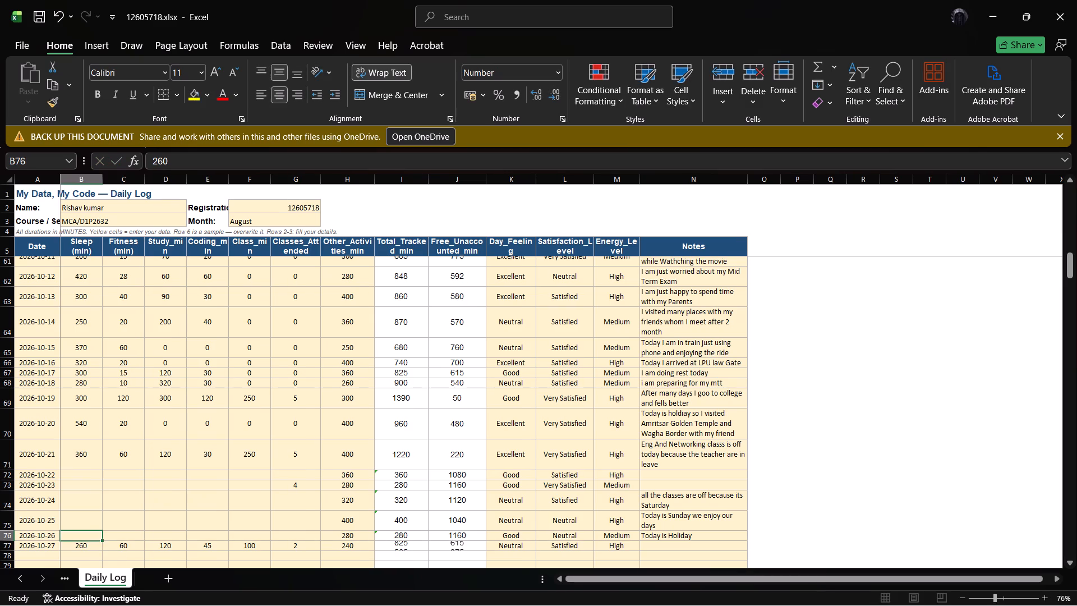
Enter the Sleep minutes from 2026-10-26 back to 2026-10-22 (B76 up to B72) as 320, 280, 300, 410 and 220.
type("320")
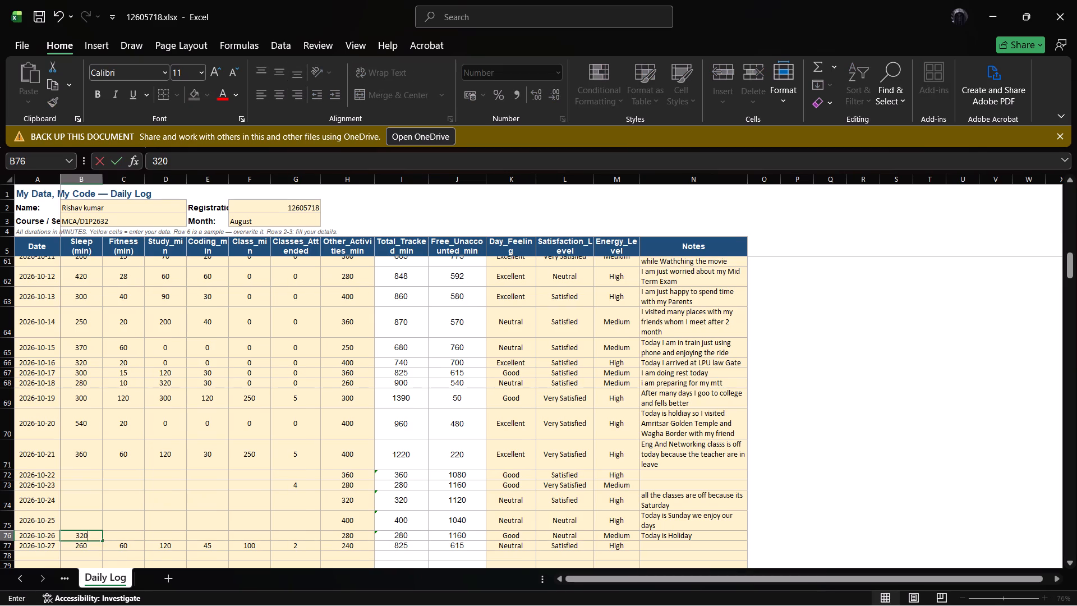
key("Up")
type("280")
key("Up")
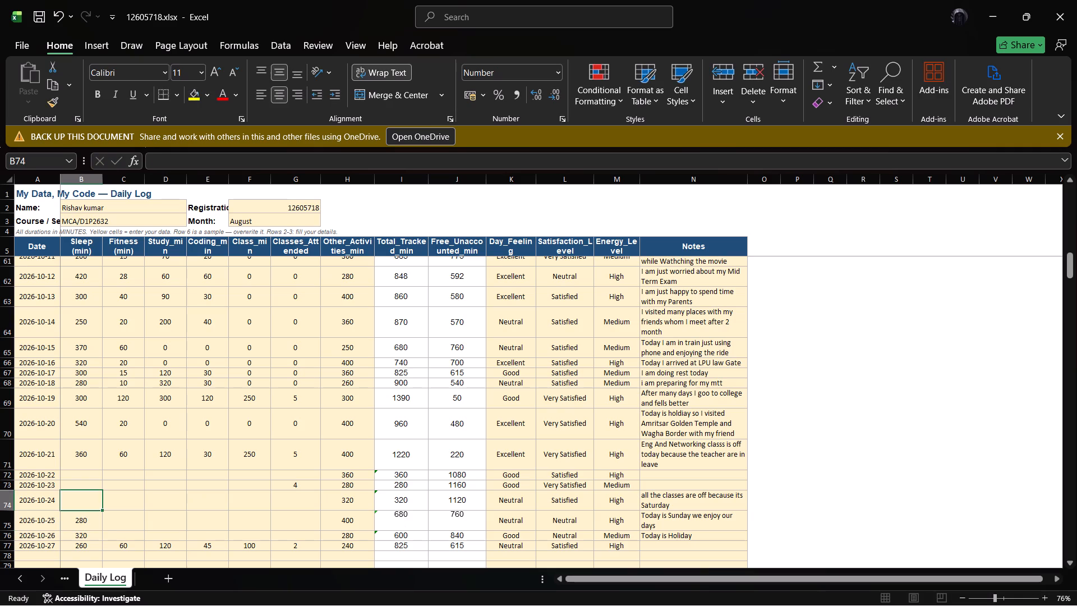
type("300")
key("Up")
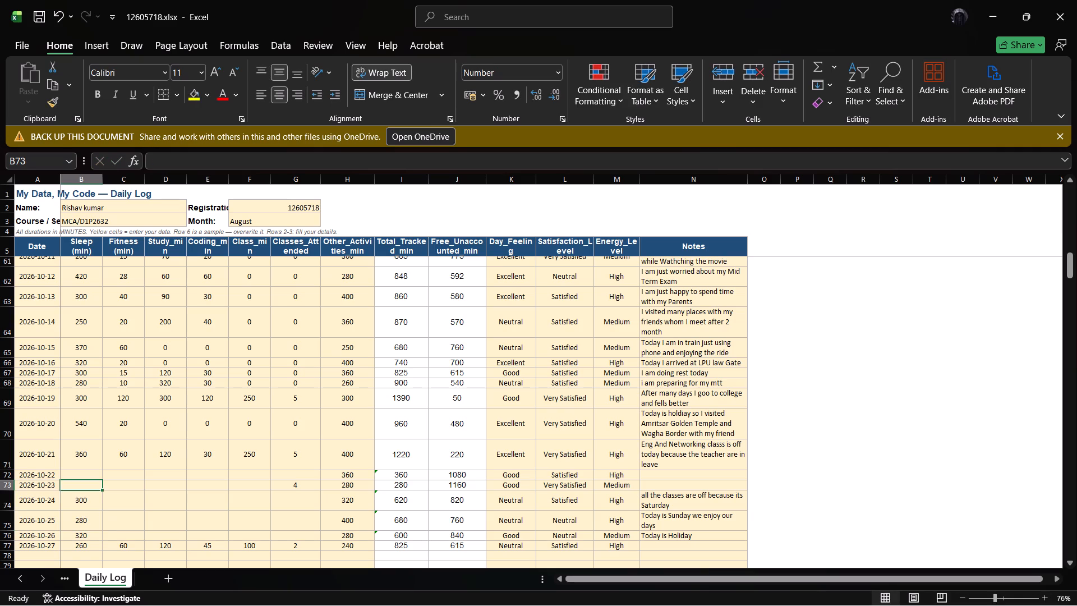
key("4")
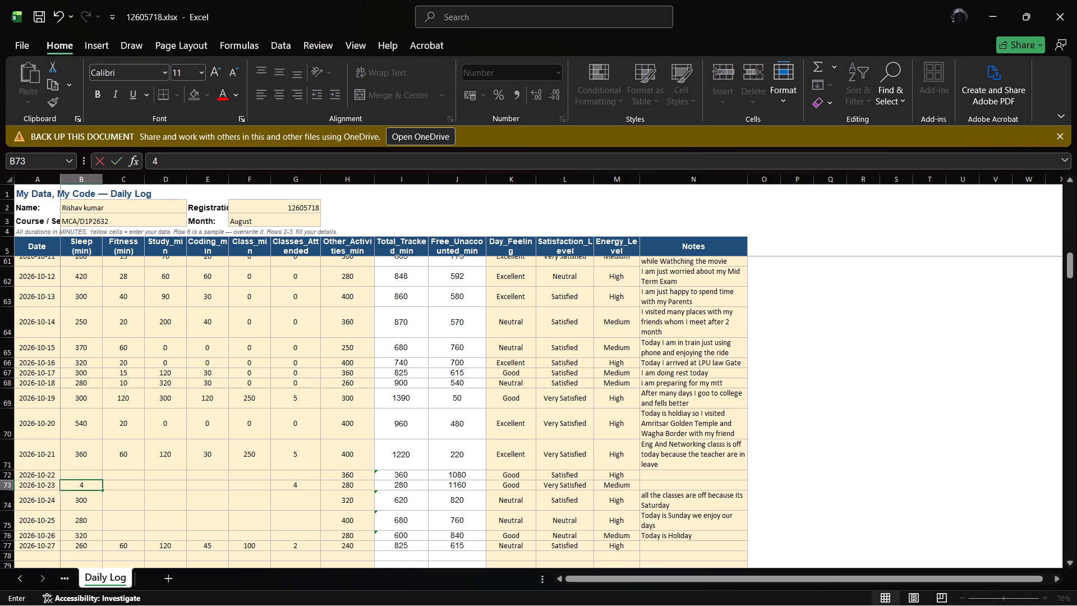
type("10")
key("Up")
key("2")
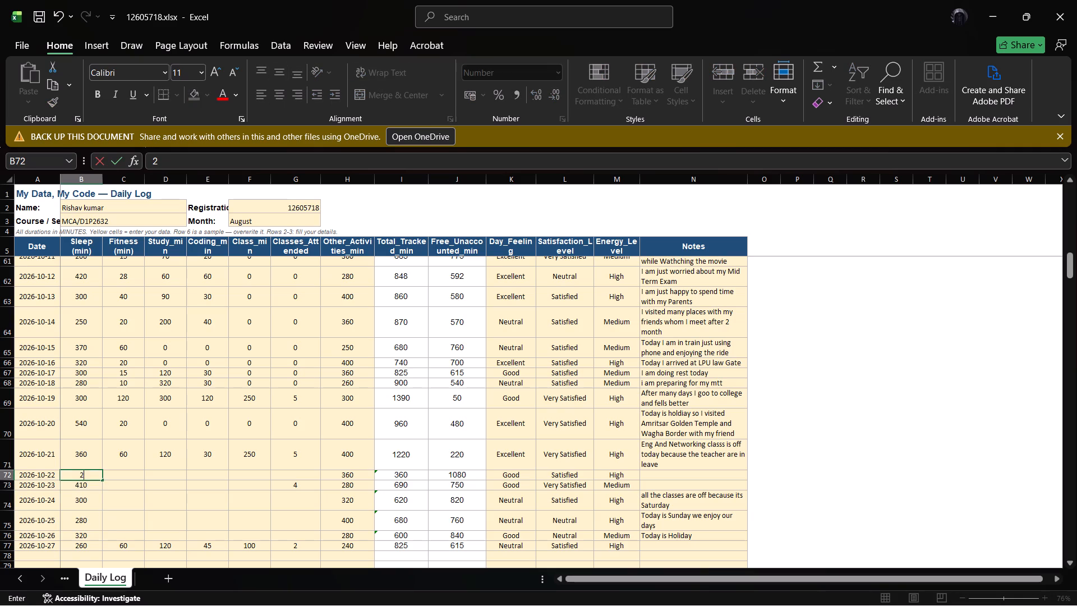
type("20")
key("Right")
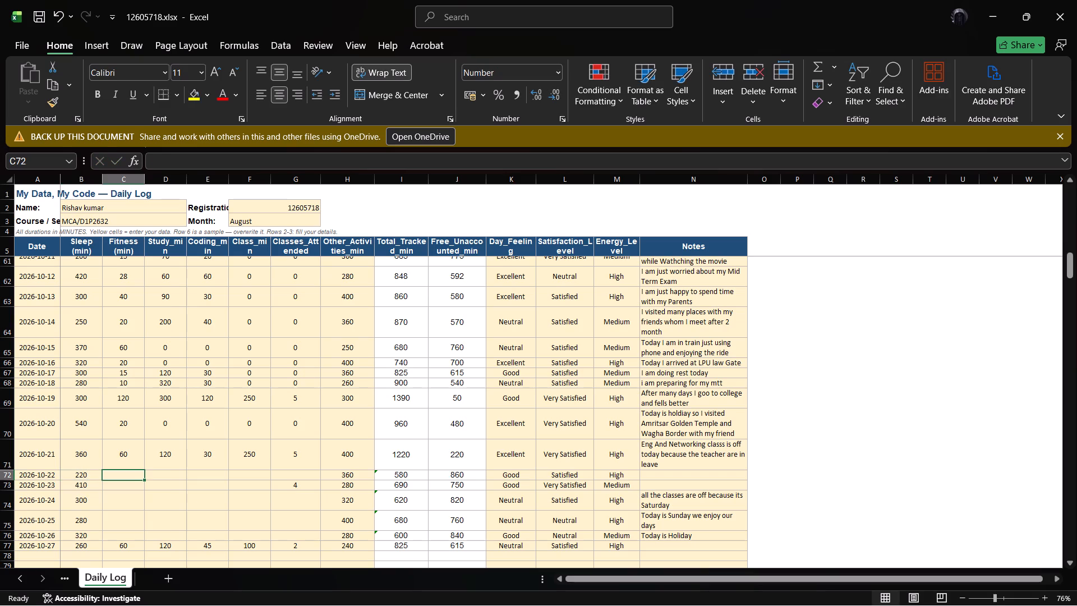
Enter the Fitness minutes for 2026-10-22 to 2026-10-26 (C72 down to C76) as 120, 60, 80, 60 and 60.
type("120")
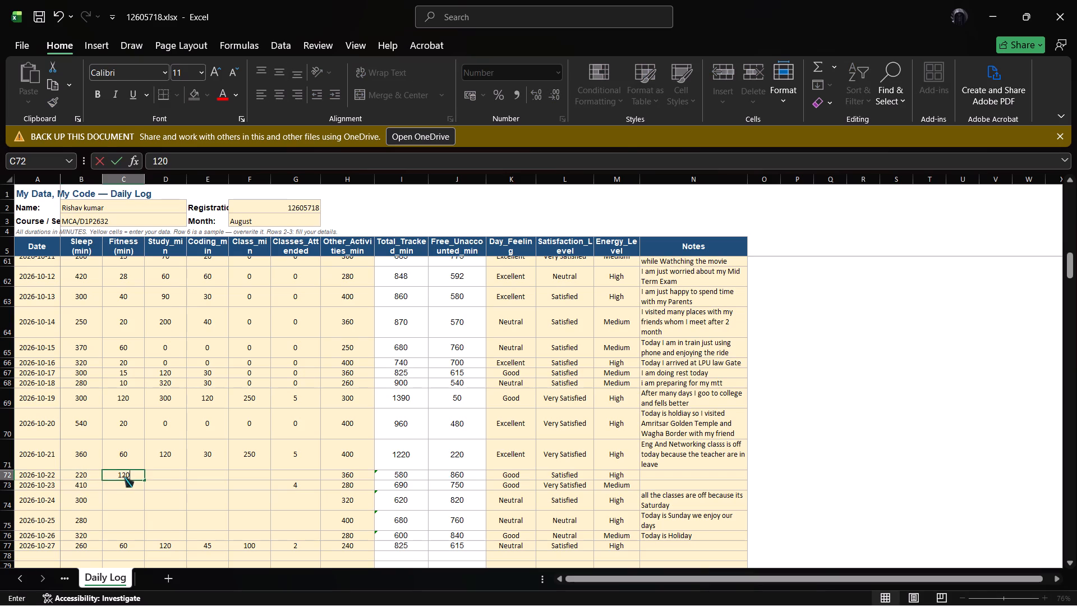
key("Down")
type("60")
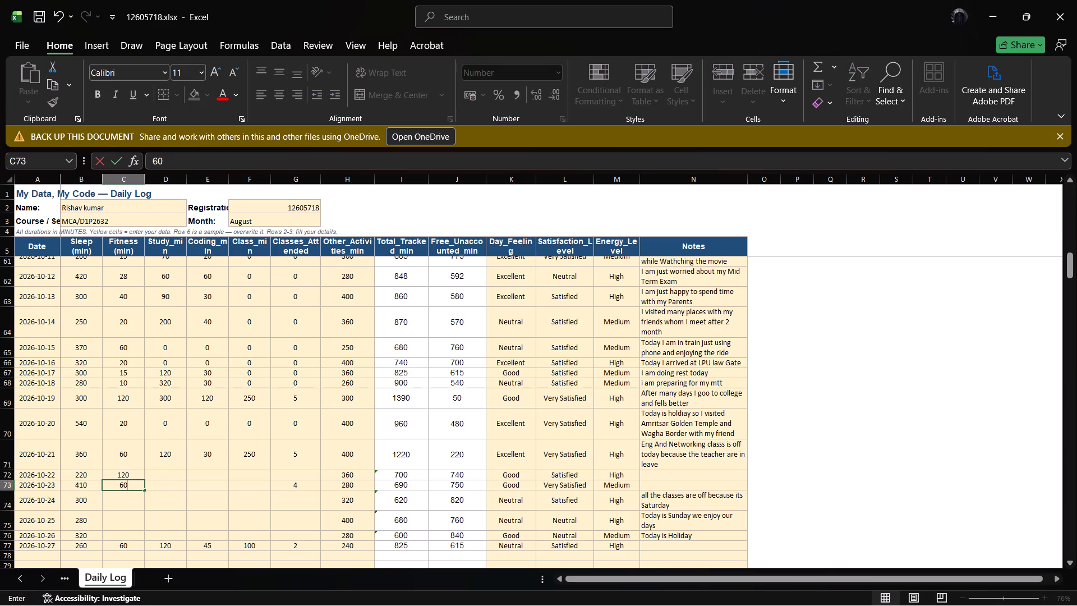
key("Down")
type("80")
key("Down")
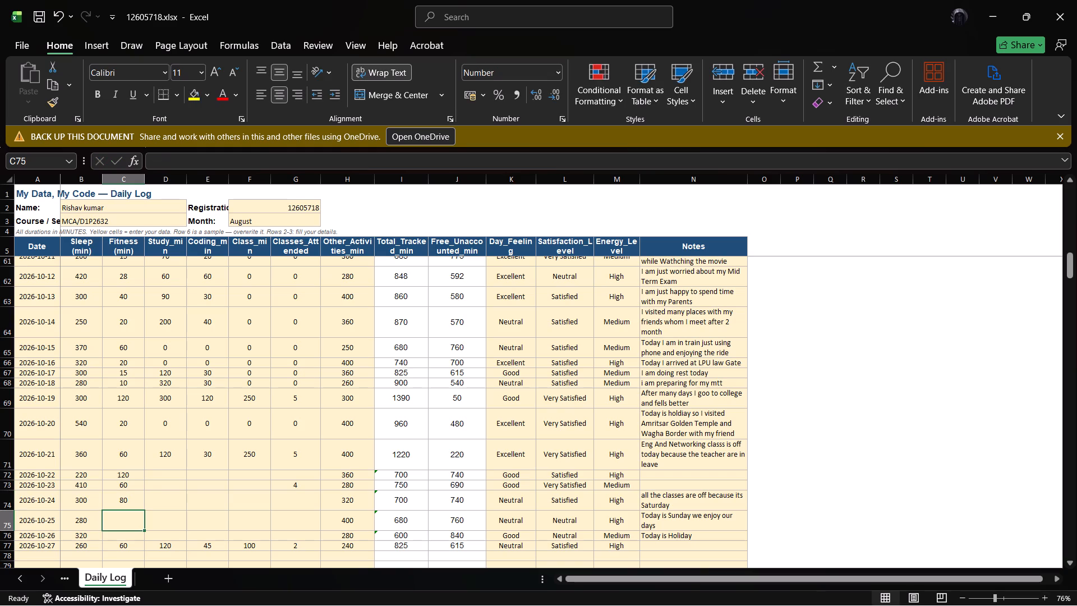
type("60")
key("Down")
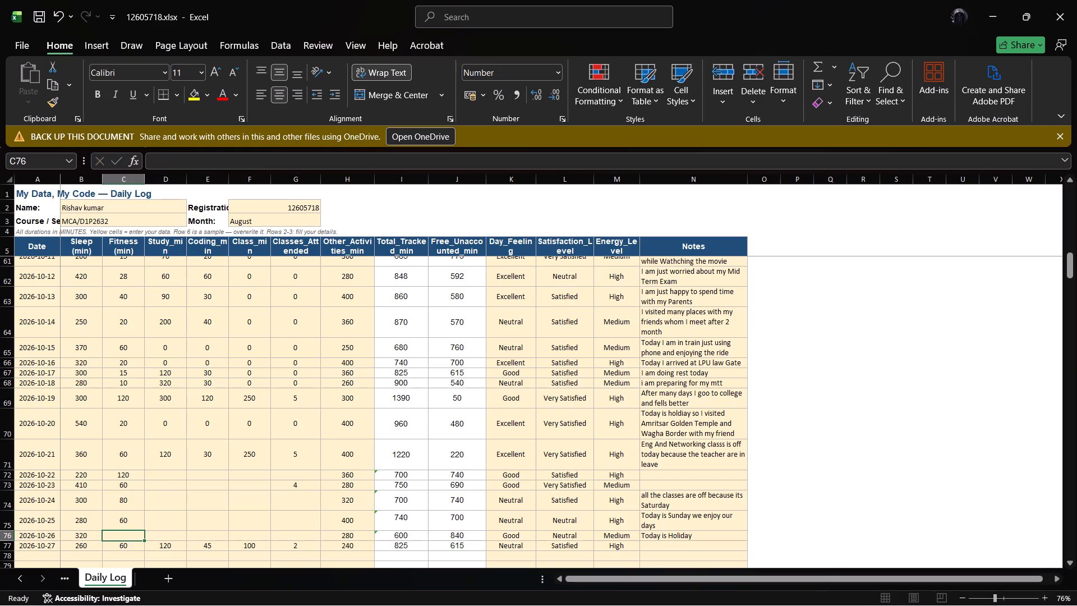
key("6")
key("0")
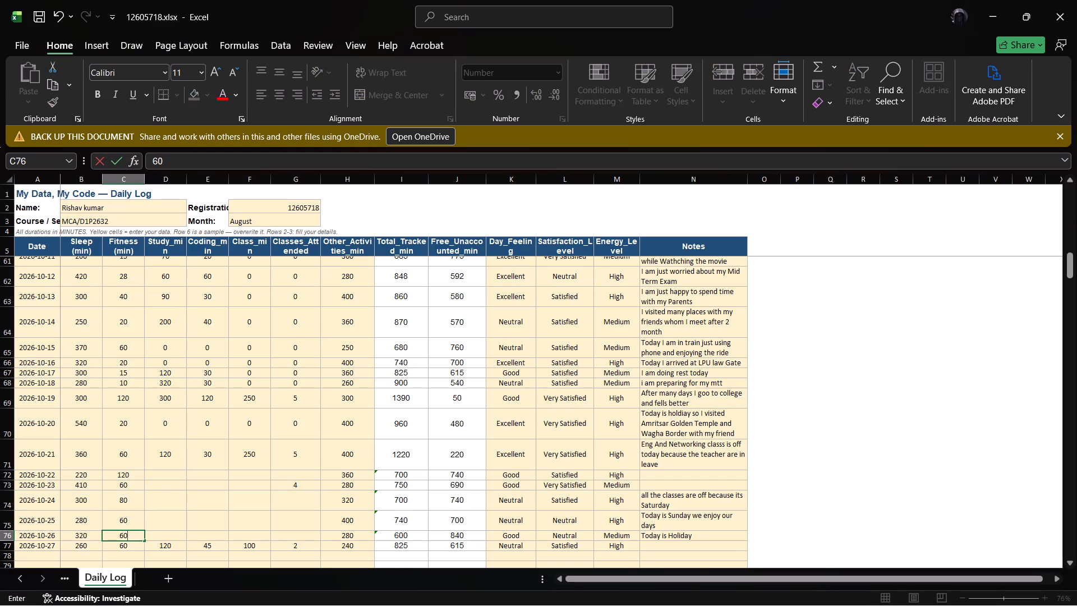
key("Up")
Change the Fitness minutes for 2026-10-22 (C72) to 70.
key("Up")
key("Up")
key("Up")
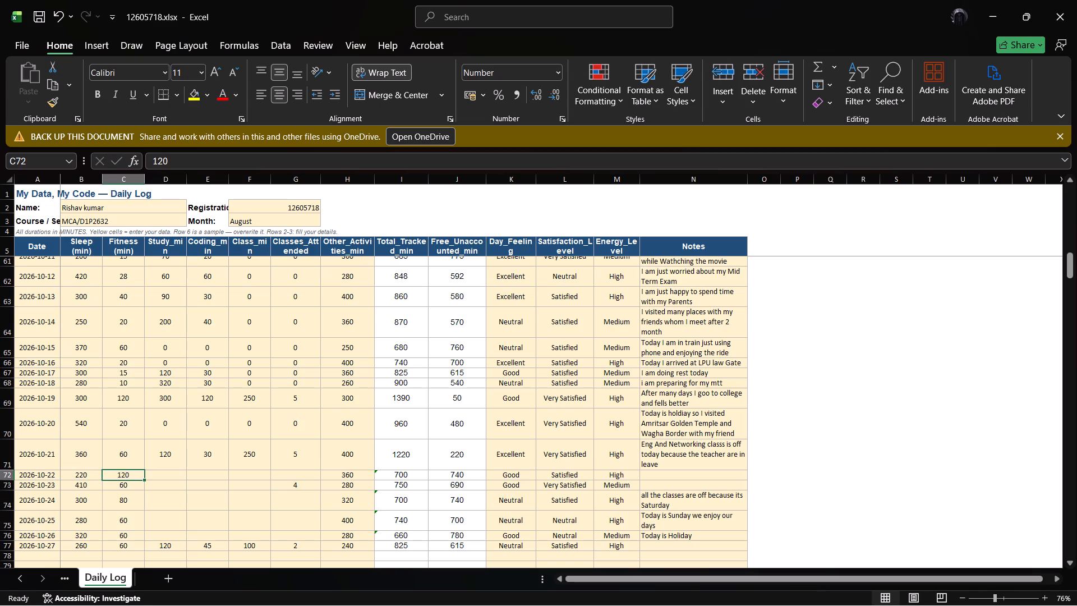
key("BackSpace")
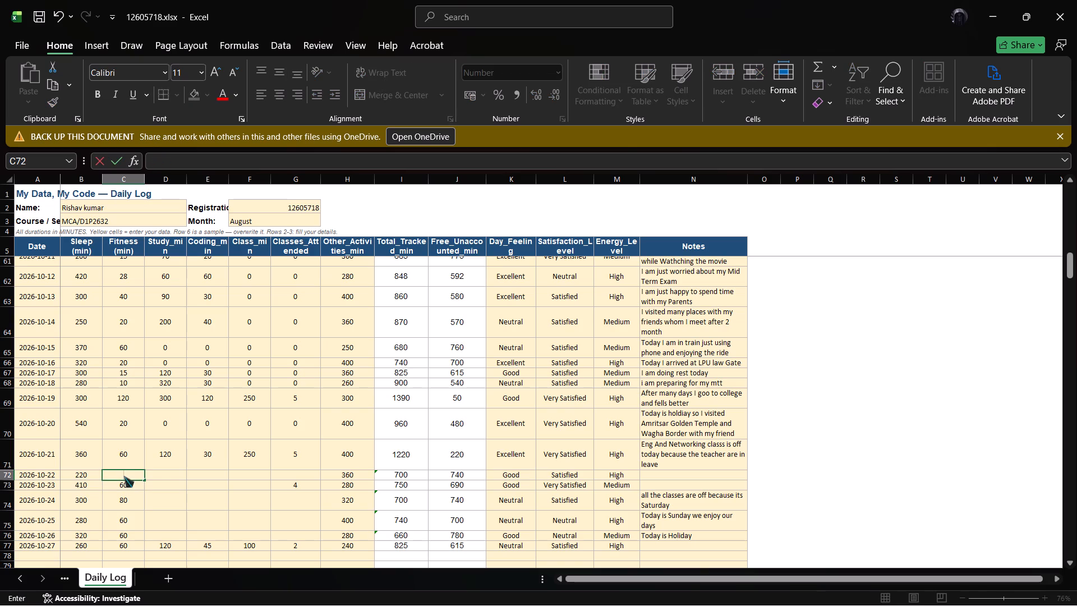
type("70")
key("Right")
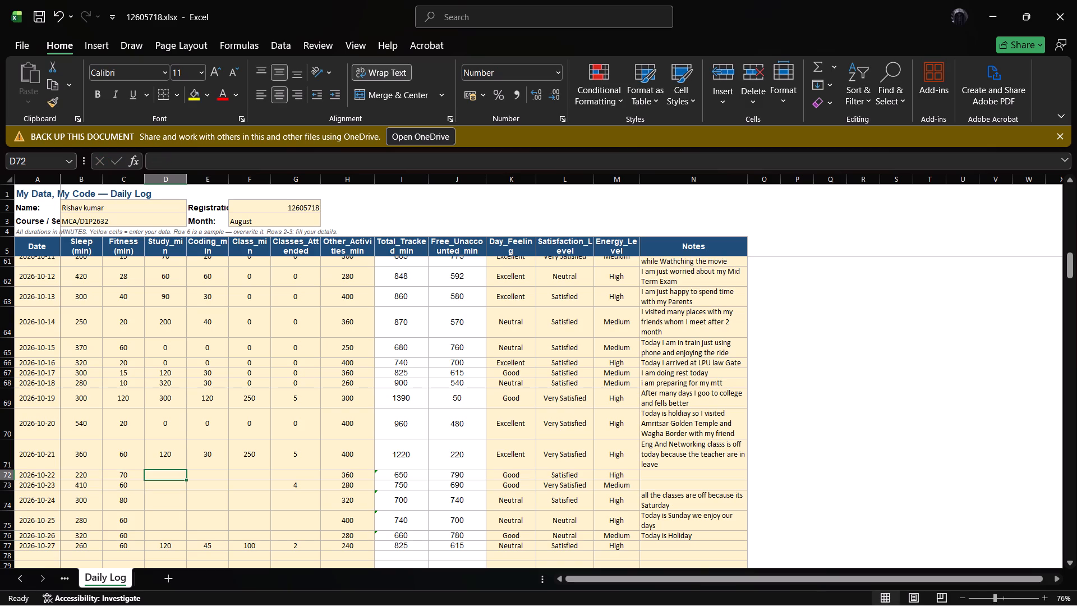
Enter the Study_min values for 2026-10-22 to 2026-10-26 (D72 down to D76) as 100, 250, 230, 120 and 100.
type("100")
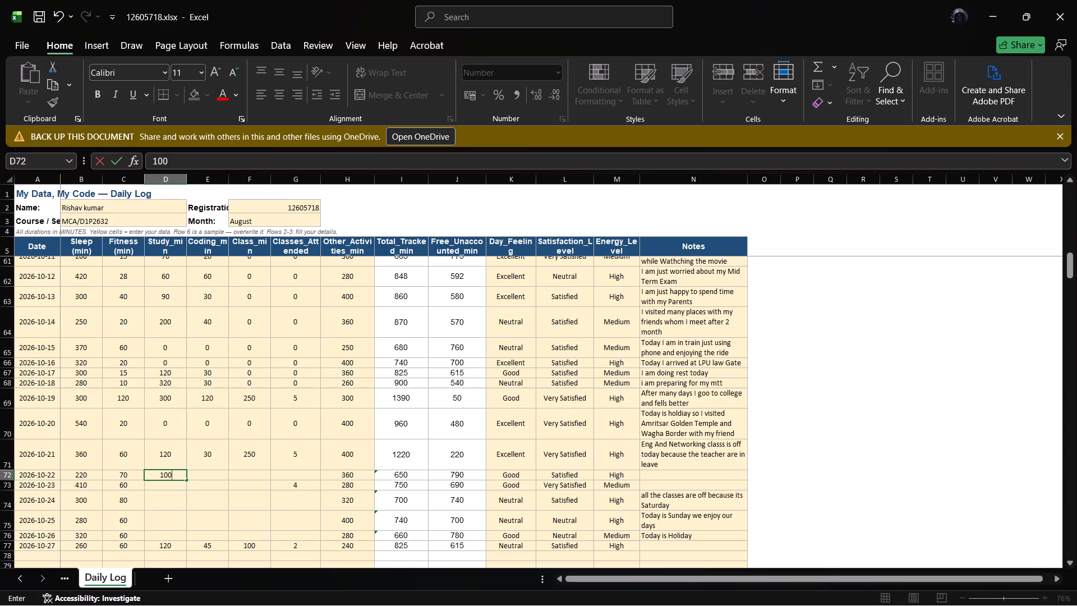
key("Down")
type("250")
key("Down")
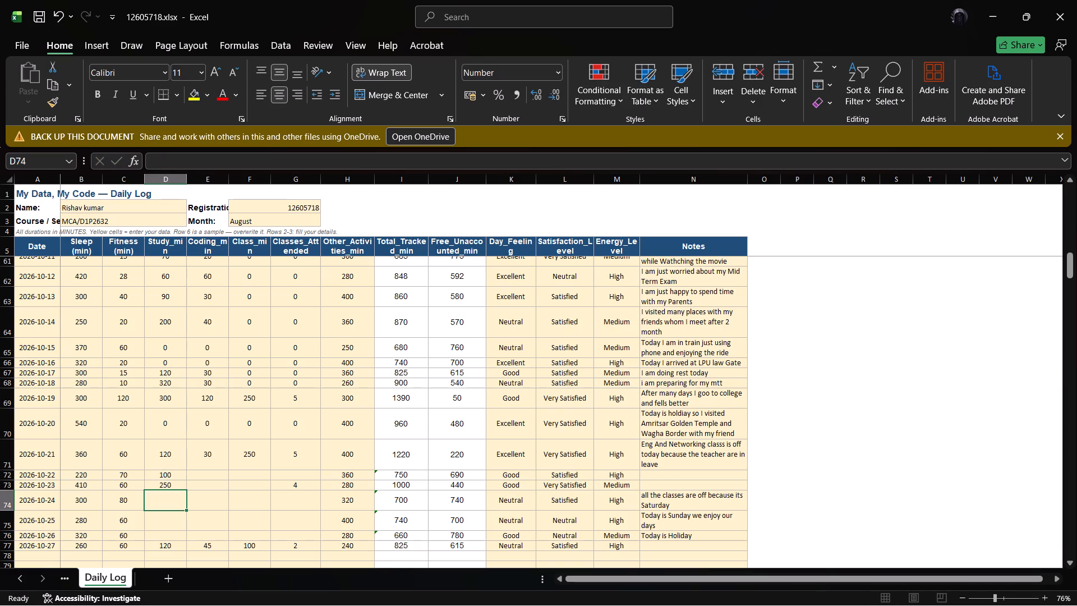
type("230")
key("Down")
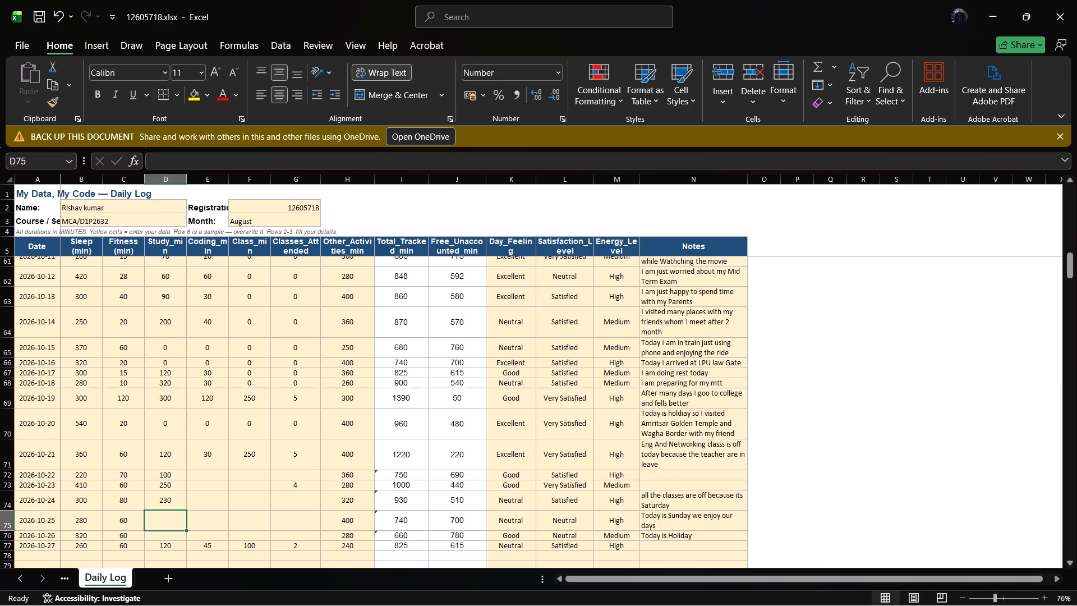
type("120")
key("Down")
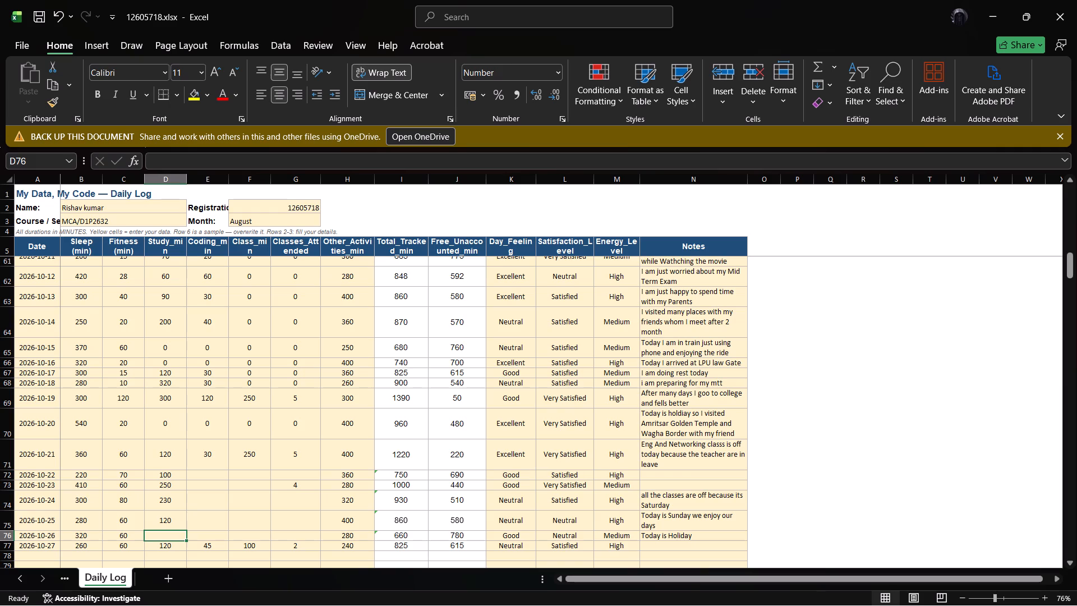
type("100")
key("Right")
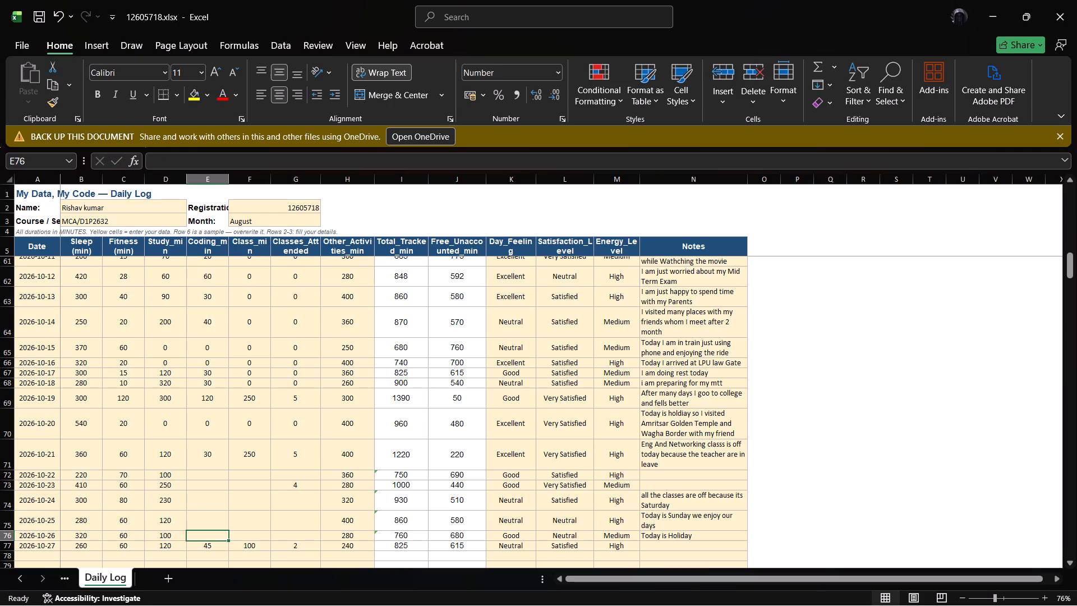
Enter the Coding_min values from 2026-10-26 back to 2026-10-22 (E76 up to E72) as 30, 40, 60, 40 and 50.
type("30")
key("Up")
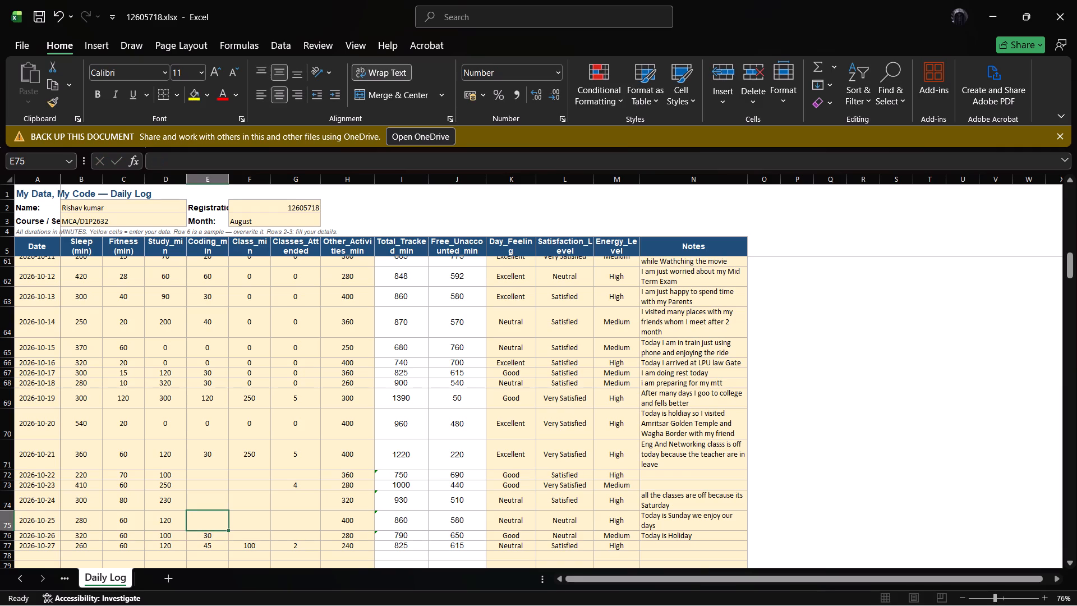
type("40")
key("Up")
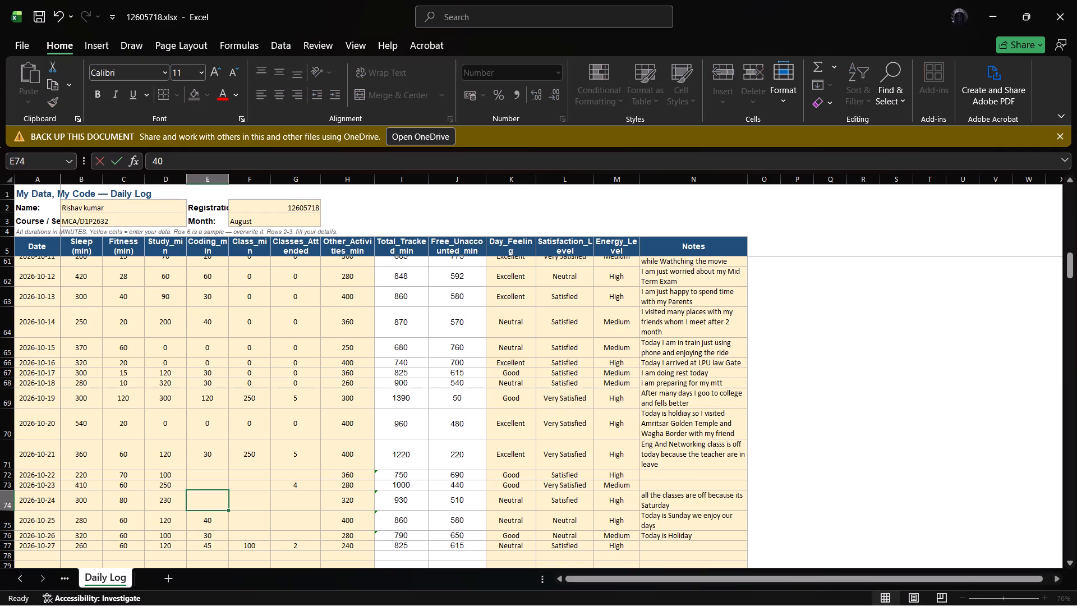
key("4")
key("BackSpace")
type("60")
key("Up")
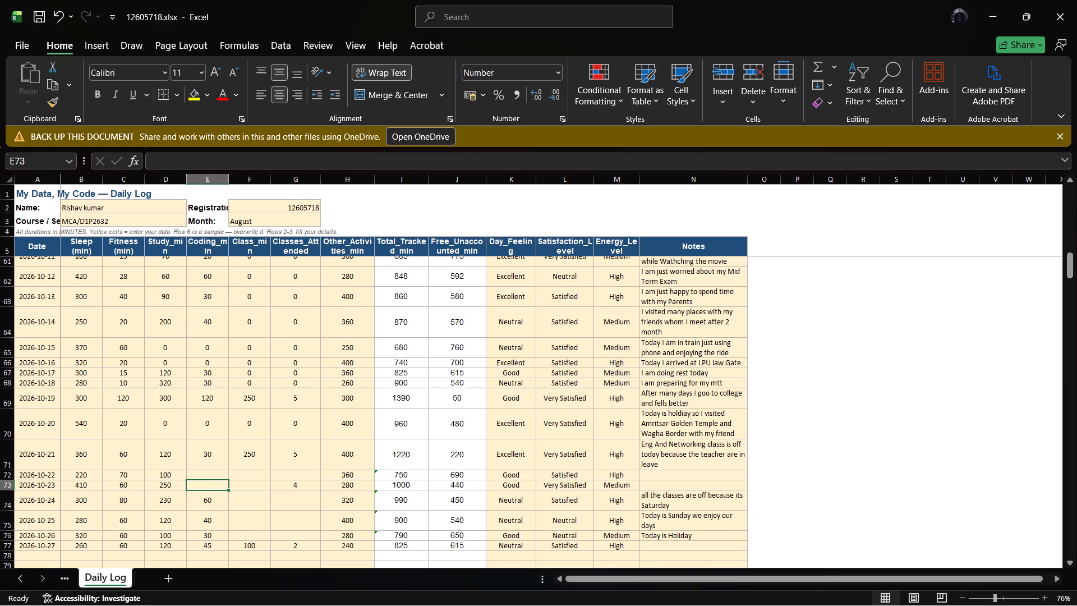
type("40")
key("Up")
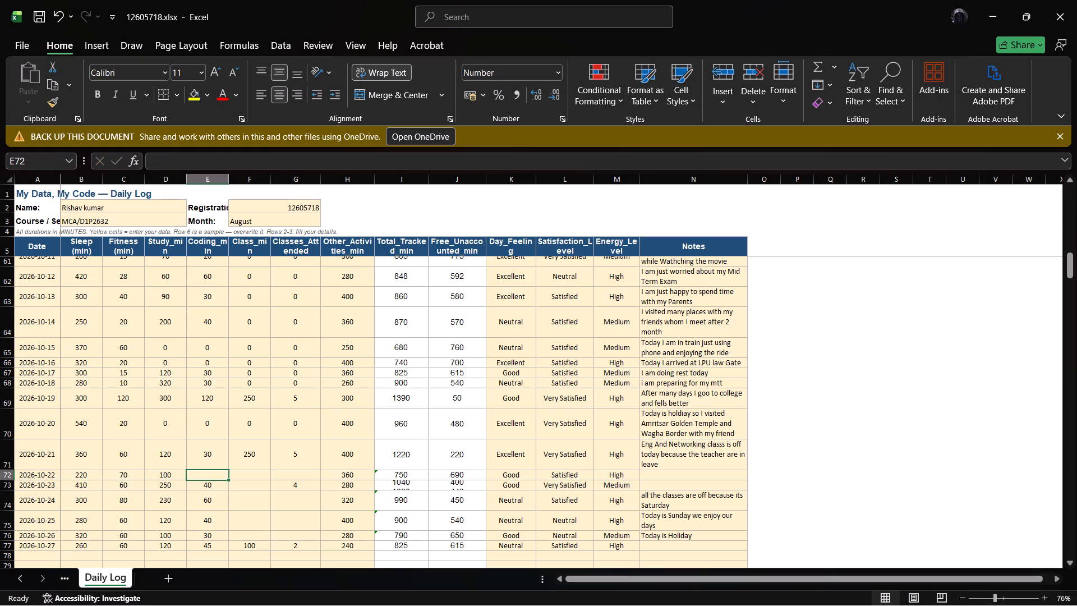
key("2")
key("BackSpace")
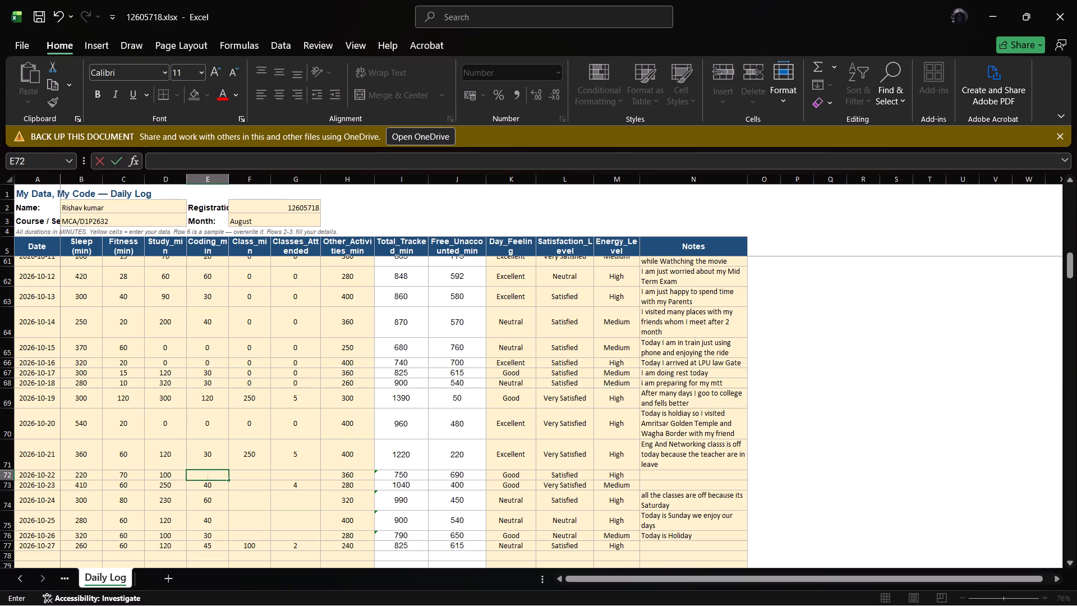
type("50")
key("Right")
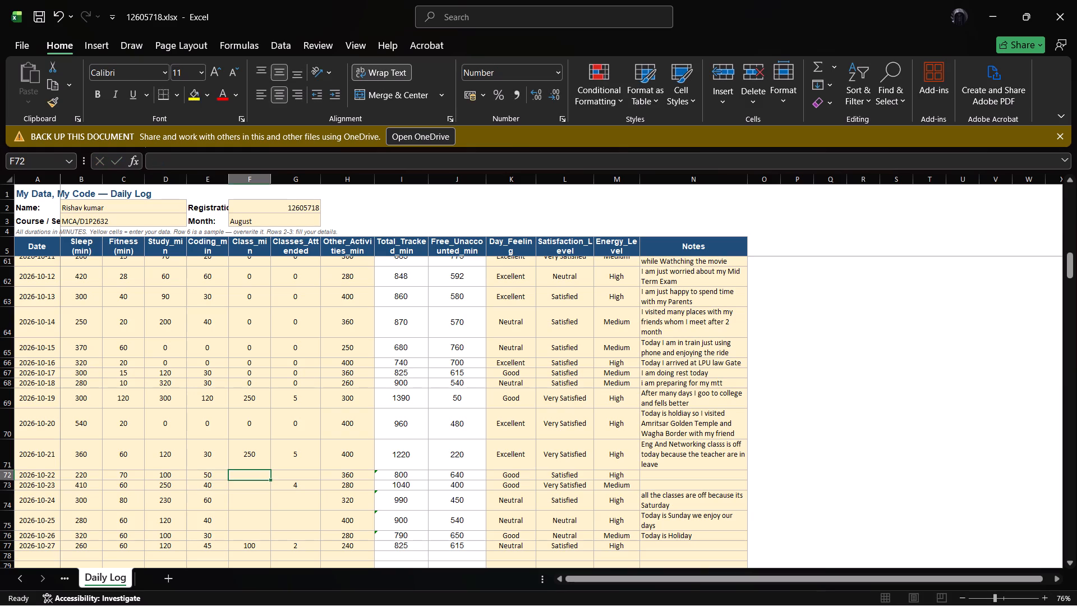
Set Classes_Attended to 5 for 2026-10-23 (G73) and 4 for 2026-10-22 (G72).
key("Right")
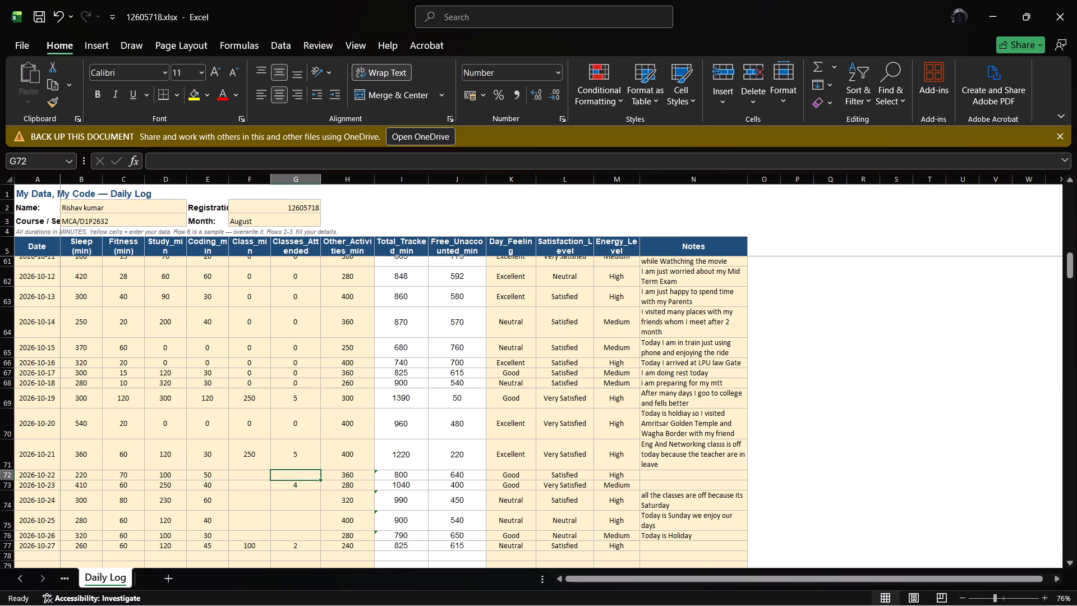
key("Down")
key("BackSpace")
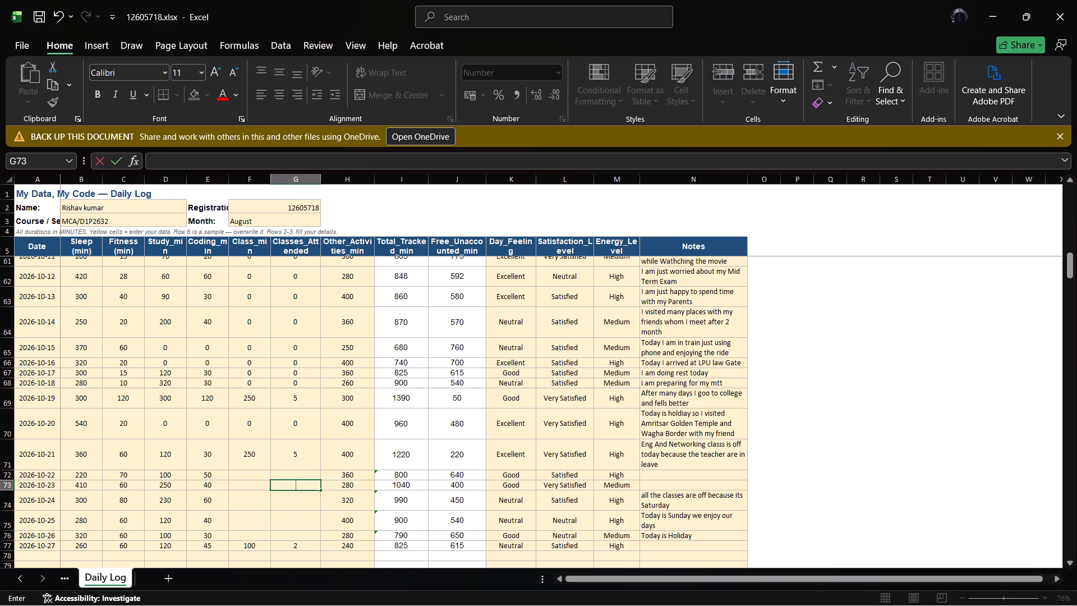
key("5")
key("Up")
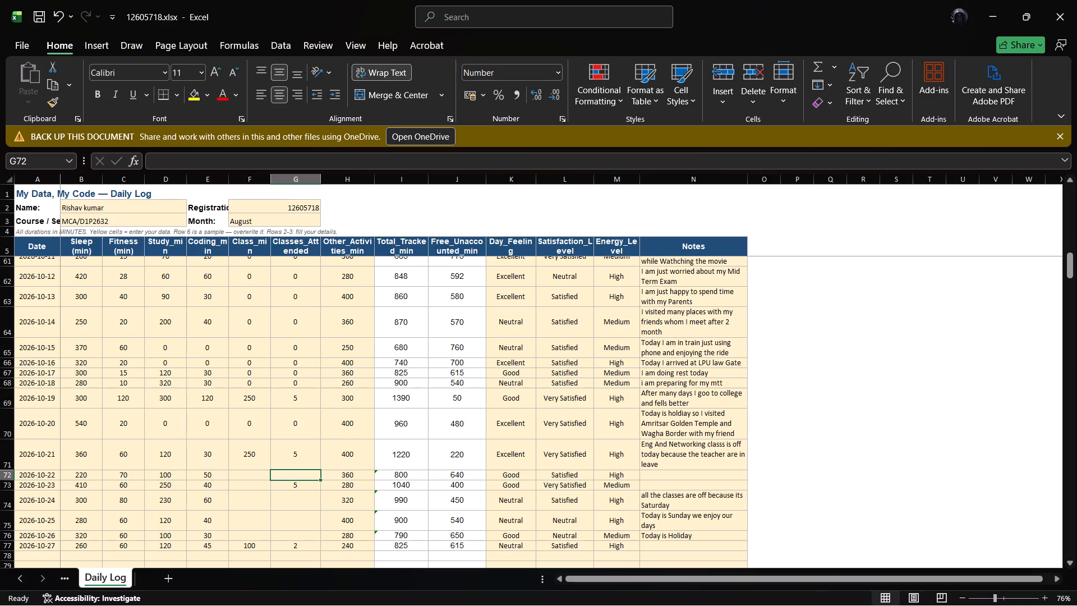
key("4")
key("Left")
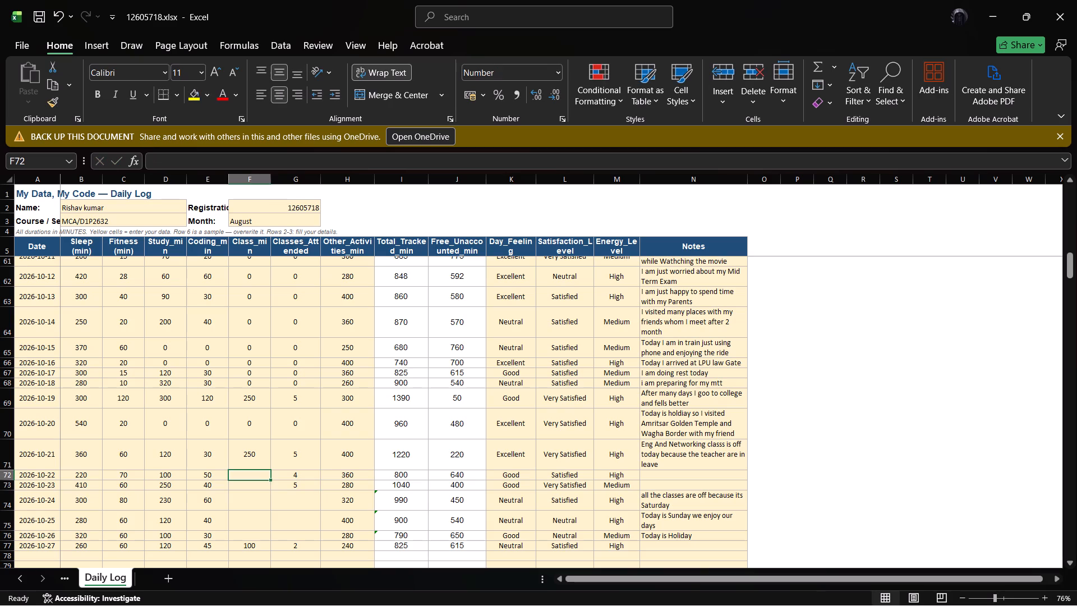
Enter the Class_min values for 2026-10-22 to 2026-10-26 (F72 down to F76) as 200, 250, 0, 0 and 0.
type("200")
key("Down")
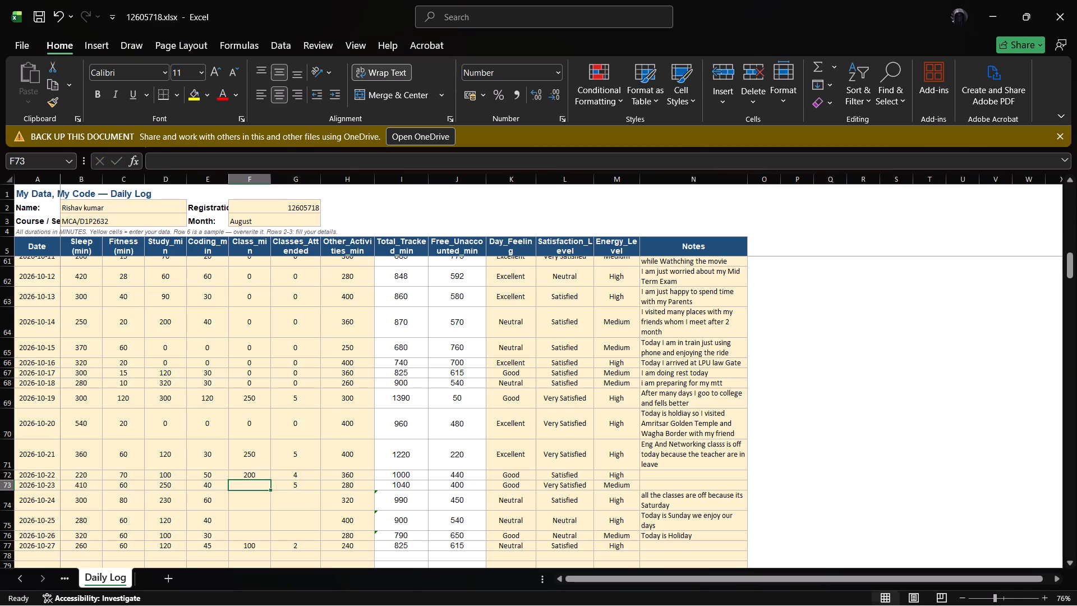
type("250")
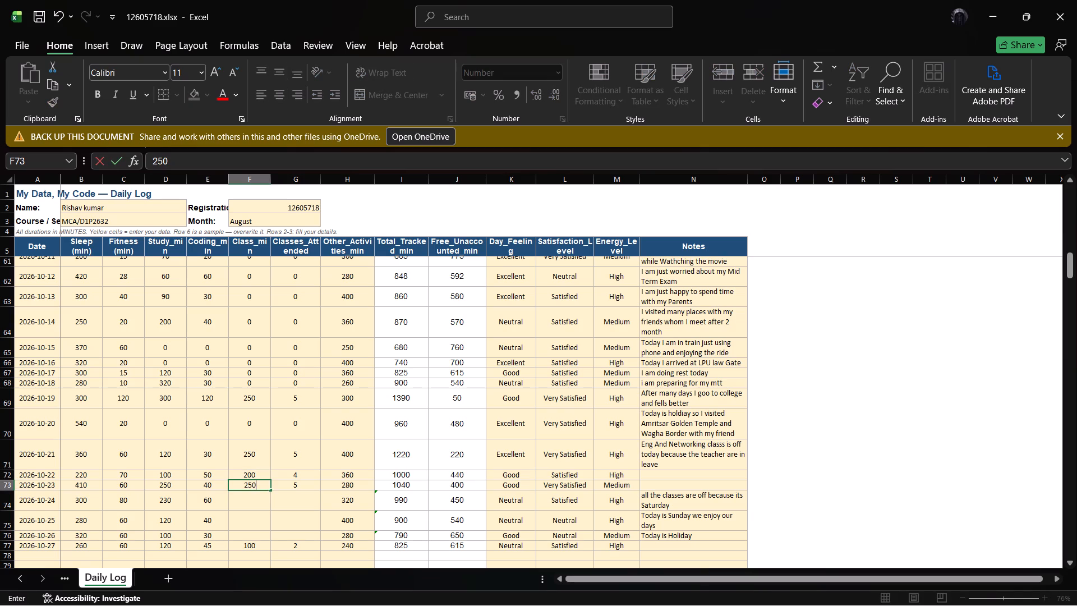
key("Down")
key("0")
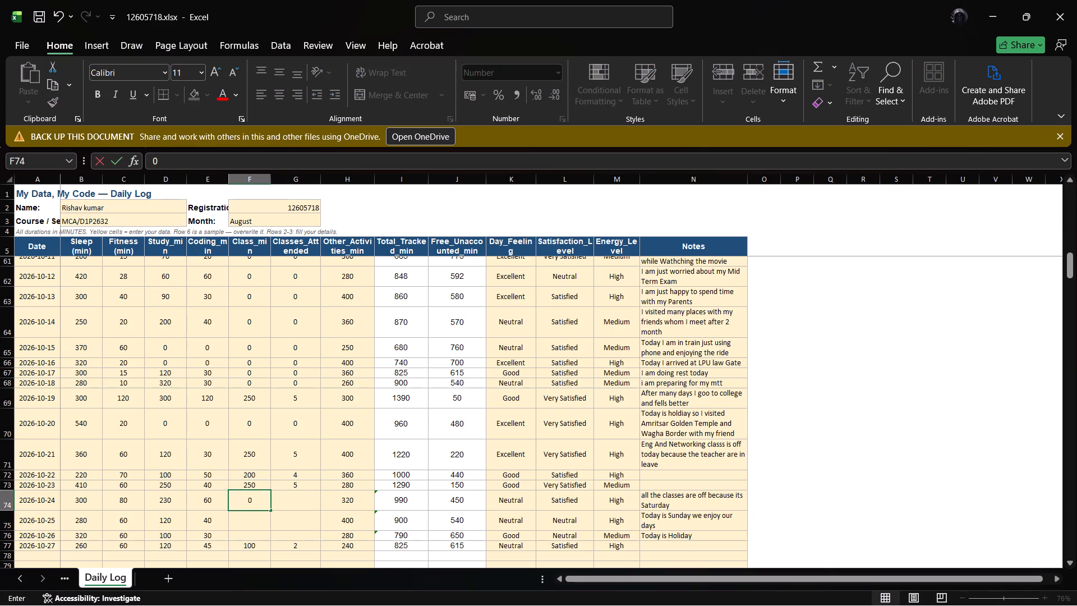
key("Down")
key("0")
key("Down")
key("0")
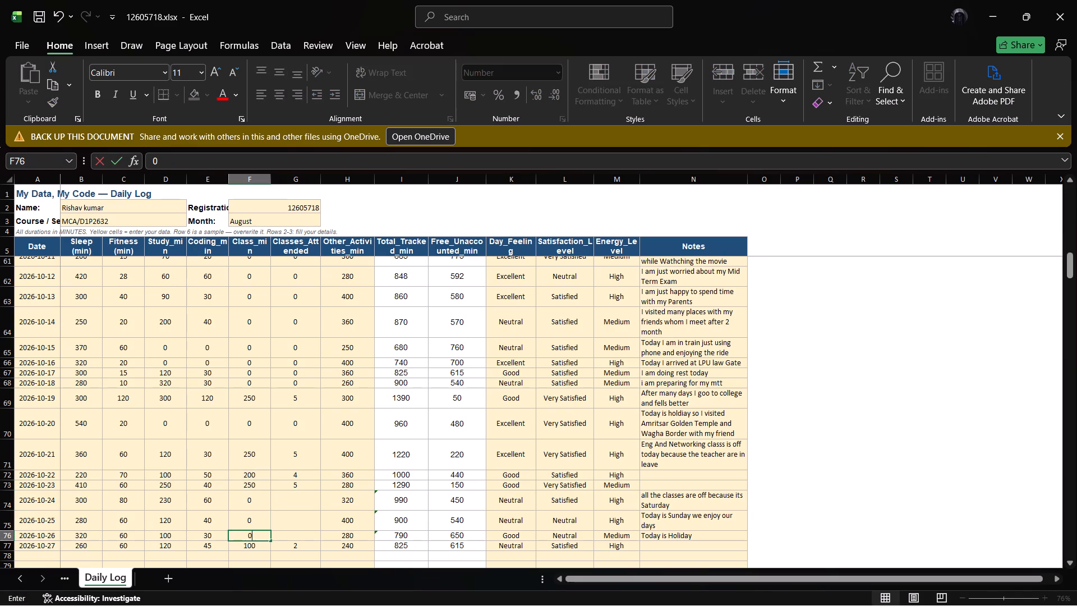
key("Right")
Enter 0 as Classes_Attended for 2026-10-26, 2026-10-25 and 2026-10-24 (G76 up to G74).
key("0")
key("Up")
key("0")
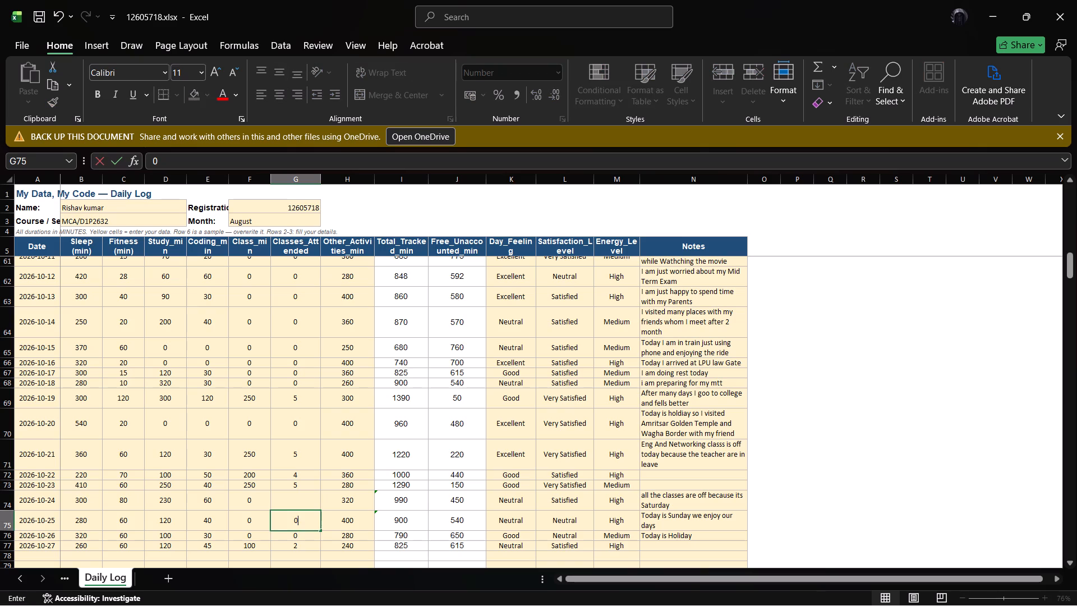
key("Up")
key("0")
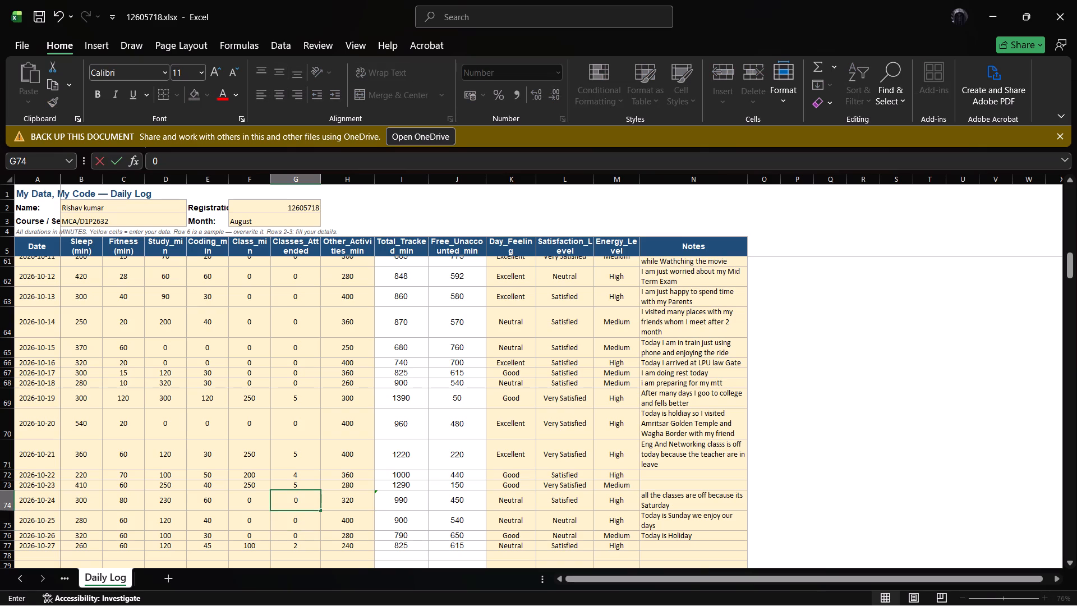
Enter the 2026-10-27 note (N77) as "The 2 Classes are exempt Due Due to placement drive".
scroll(622, 455, "down", 2)
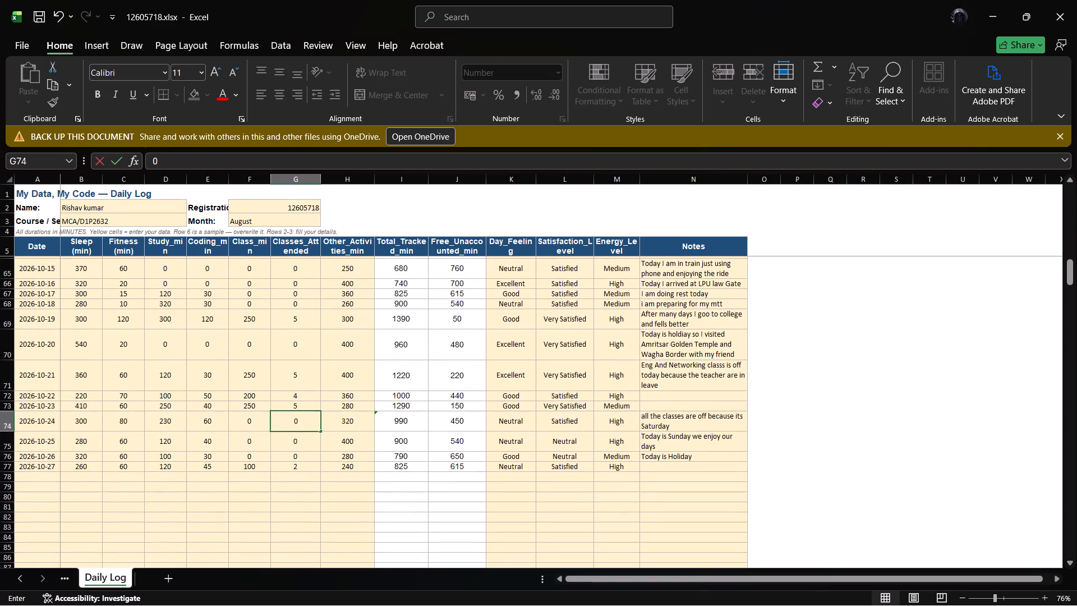
left_click(665, 394)
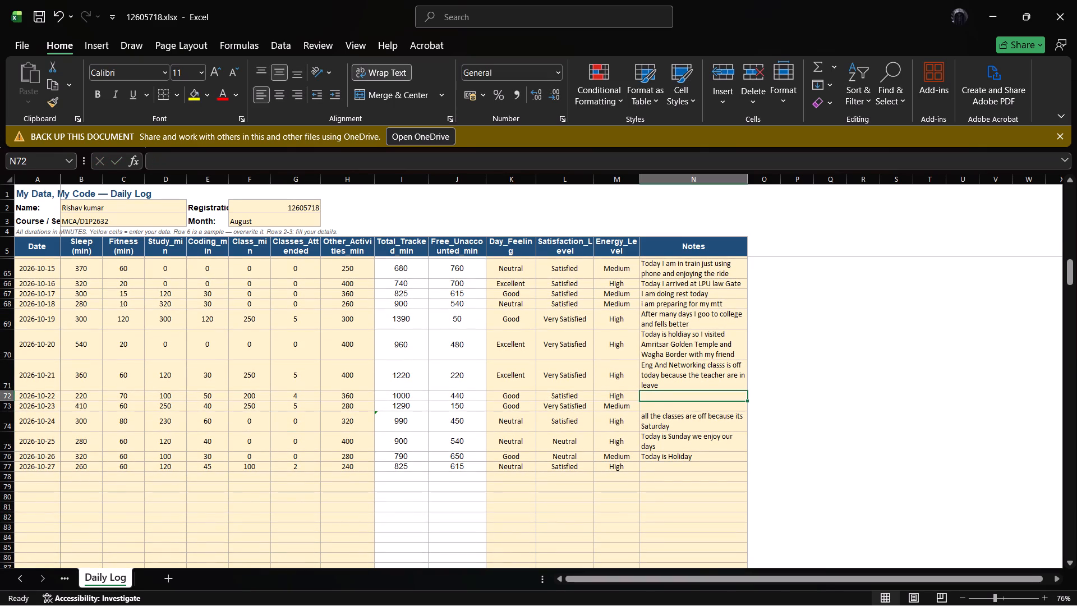
left_click(653, 467)
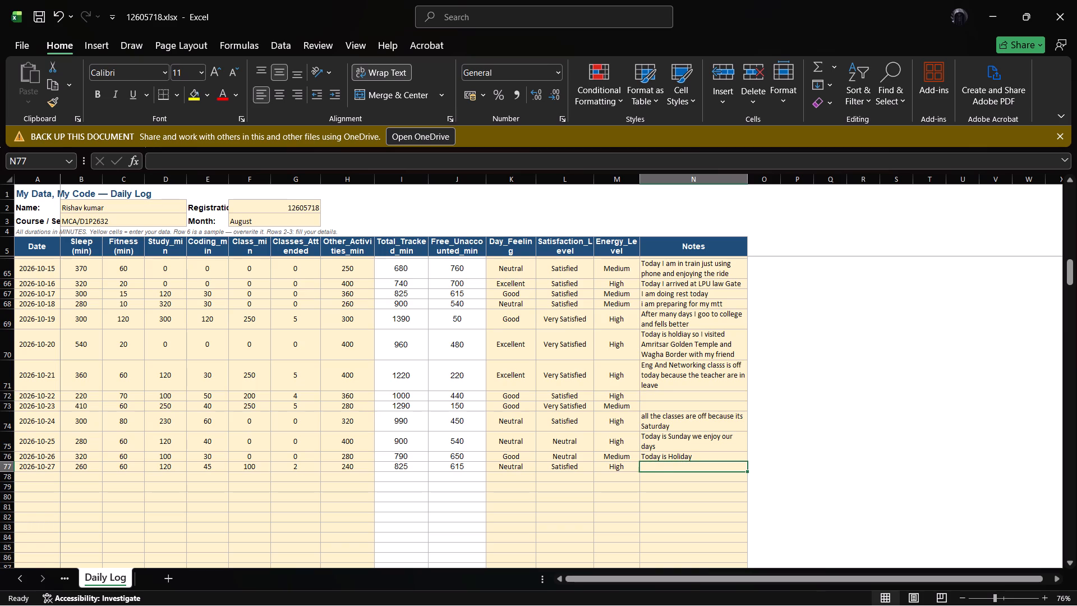
type("The")
key("space")
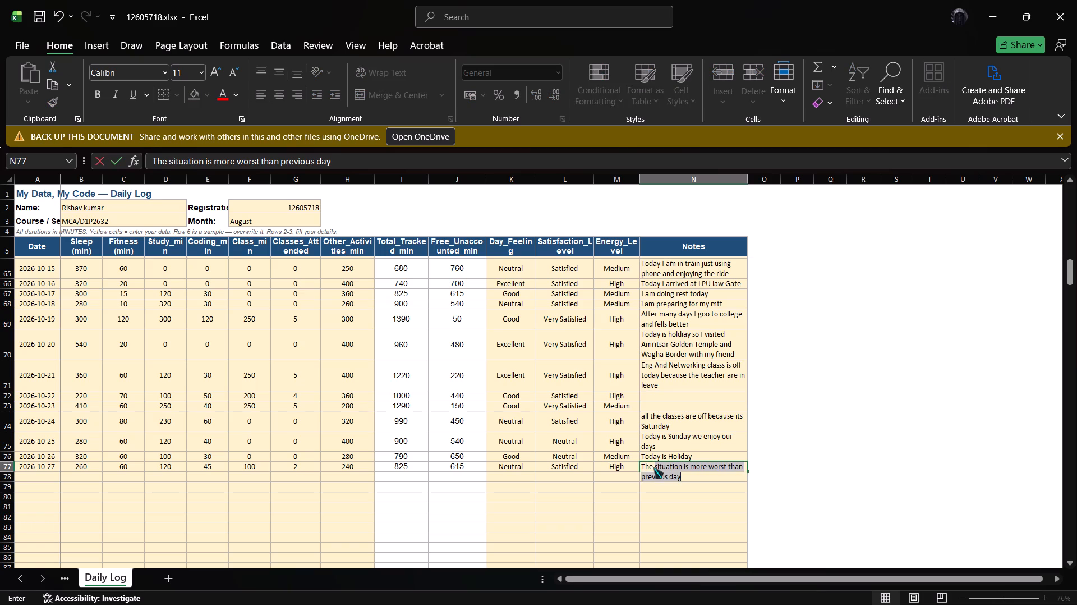
type("2 Classes are ex")
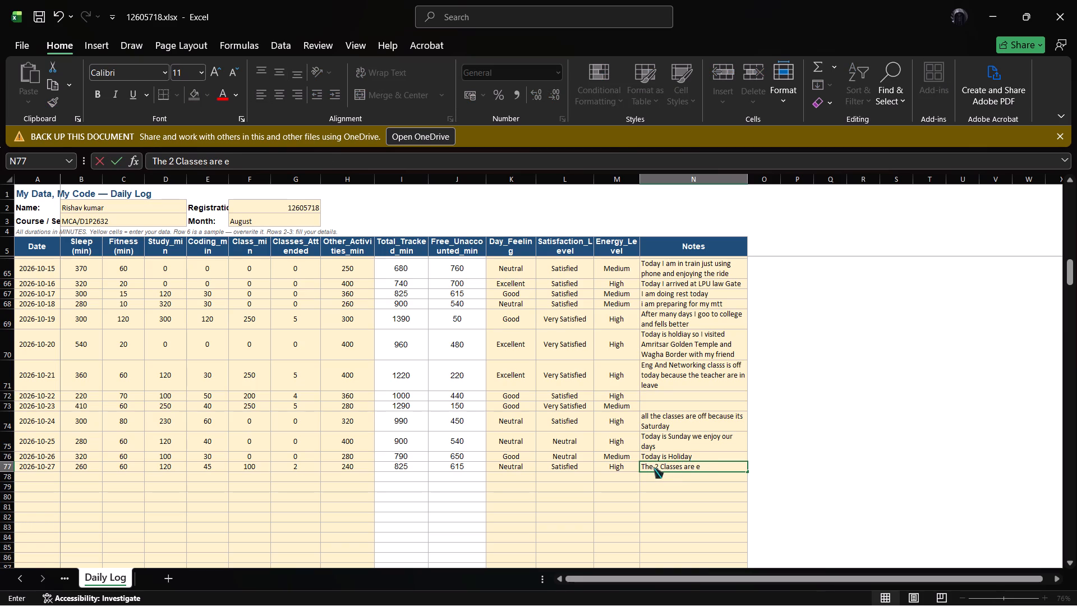
type("cempt Due")
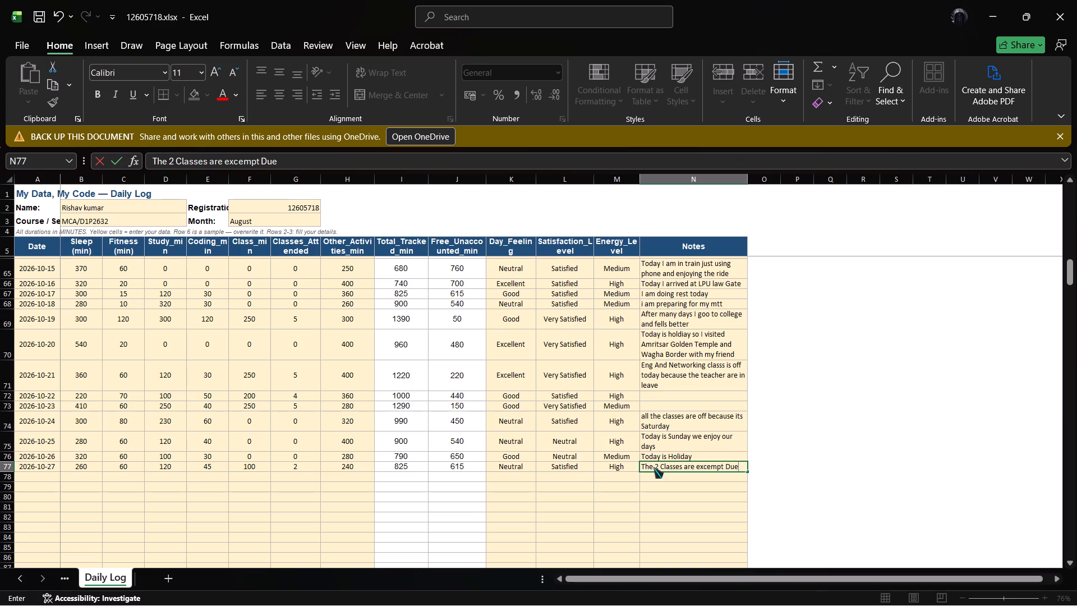
left_click(723, 464)
key("BackSpace")
key("BackSpace")
key("BackSpace")
key("BackSpace")
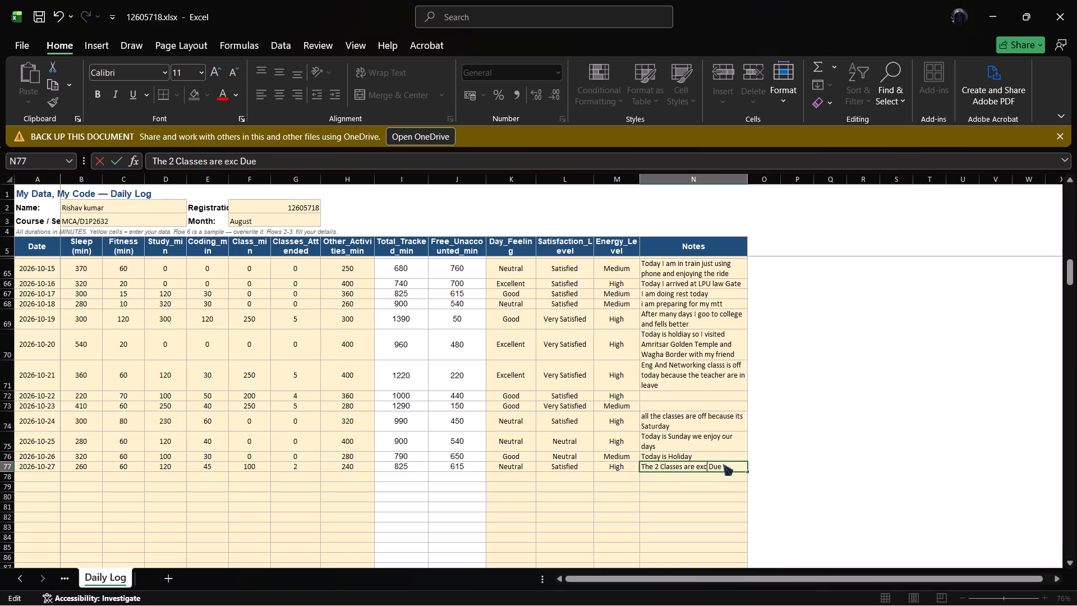
key("BackSpace")
type("empt")
key("Right")
key("Right")
key("Right")
key("Right")
key("Right")
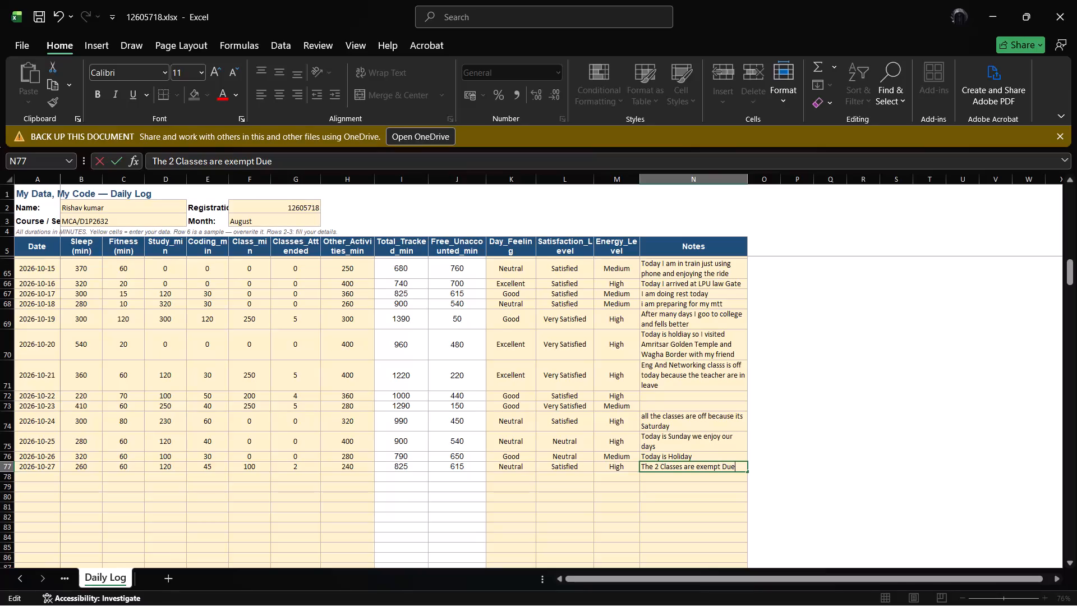
key("Right")
key("space")
type("Due to placement drive")
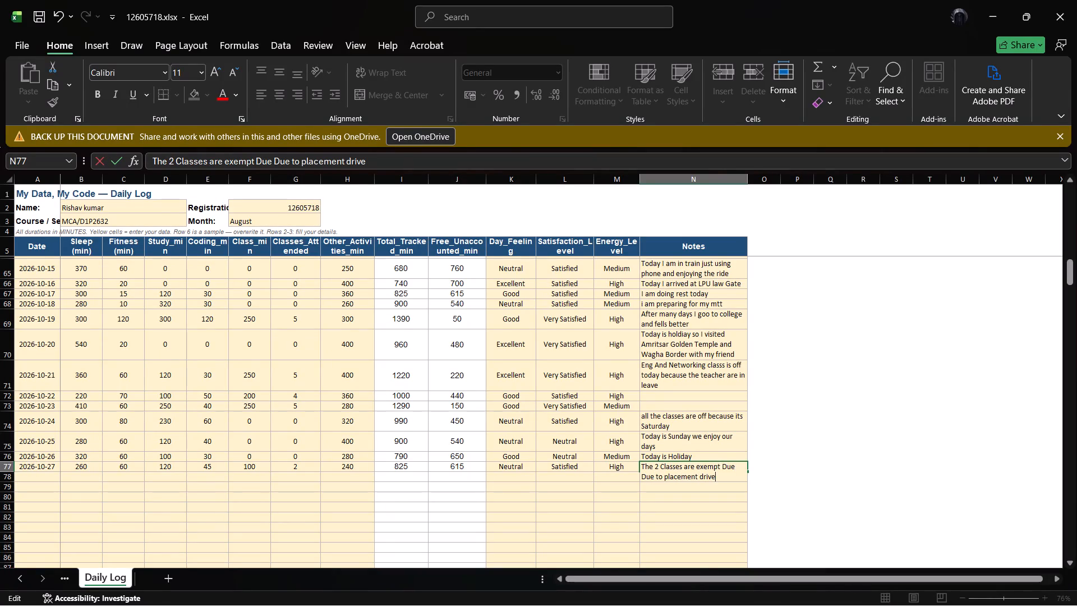
Enter the 2026-10-22 note (N72) as "Today feeling is good".
left_click(658, 397)
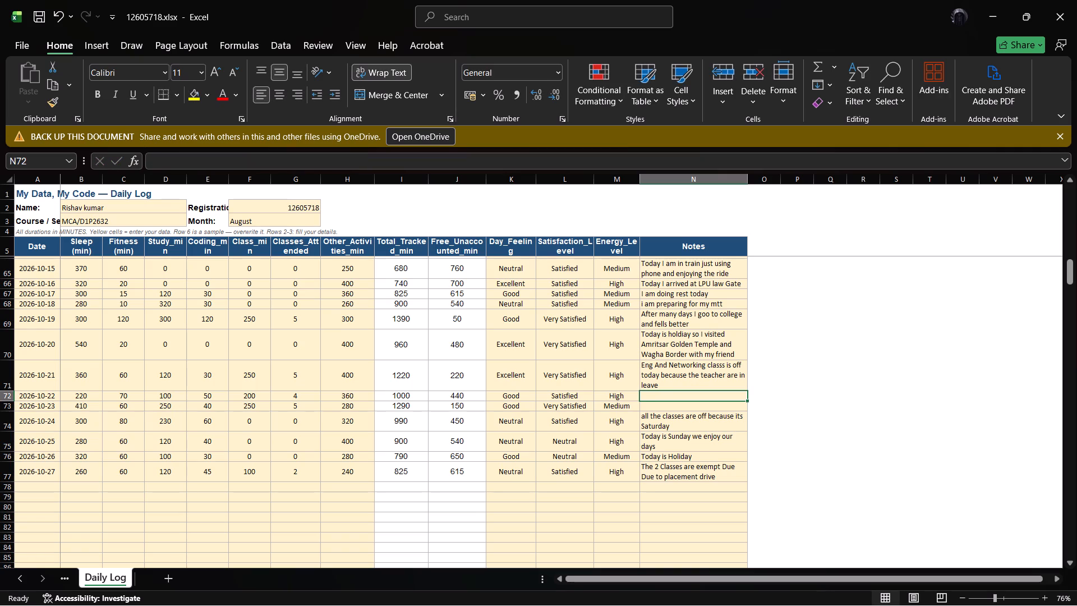
key("shift+r")
key("shift+BackSpace")
type("Today feeling is n")
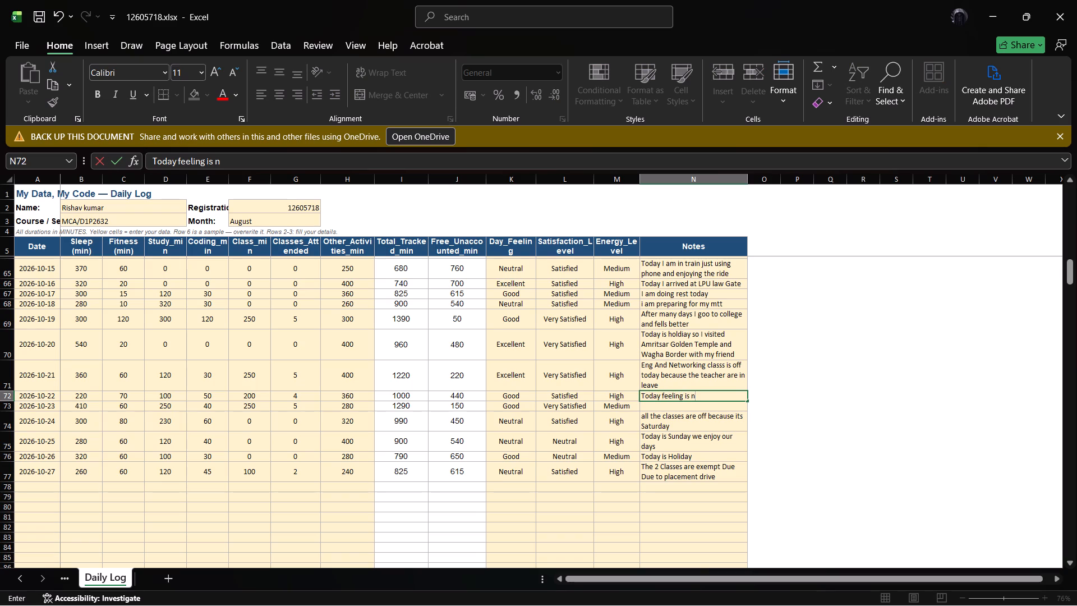
key("BackSpace")
type("good")
Enter the 2026-10-23 note (N73) as "We have to not attend Networking class".
left_click(670, 405)
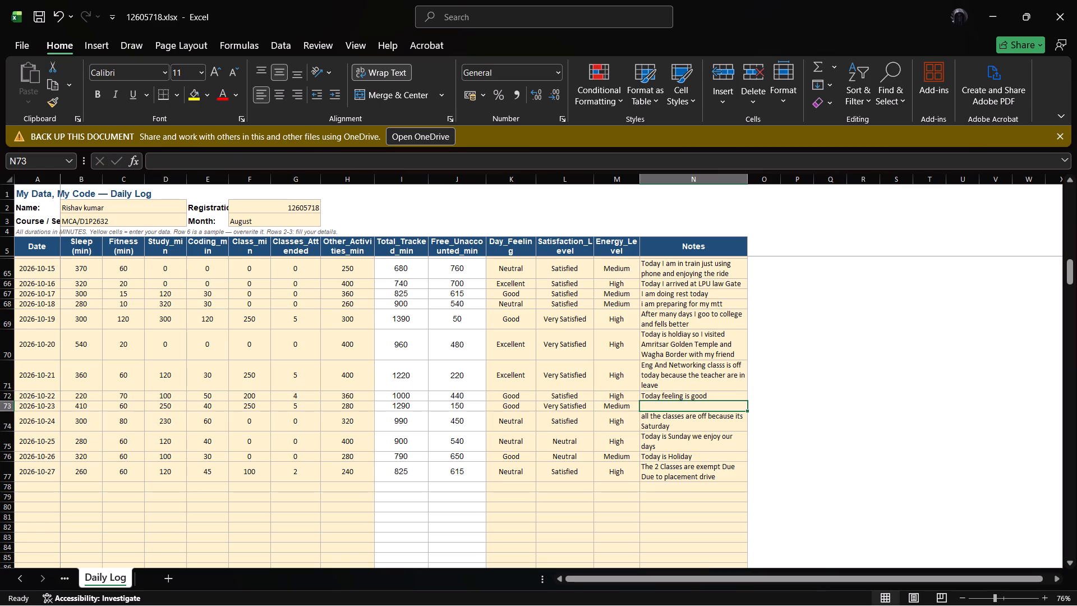
type("We")
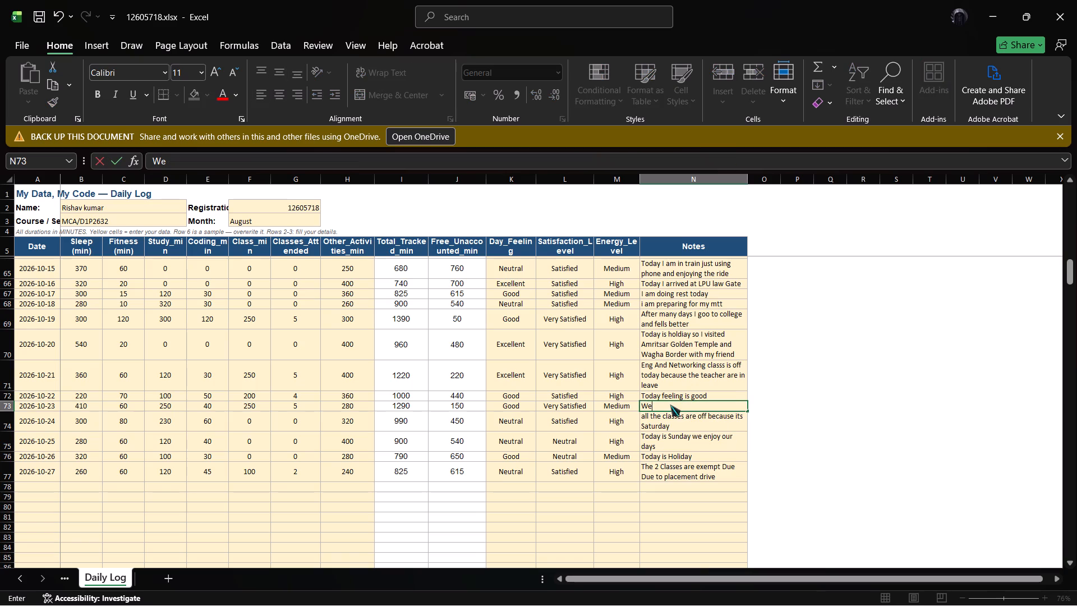
key("space")
type("have to go")
key("space")
key("BackSpace")
key("BackSpace")
key("BackSpace")
type("not attend")
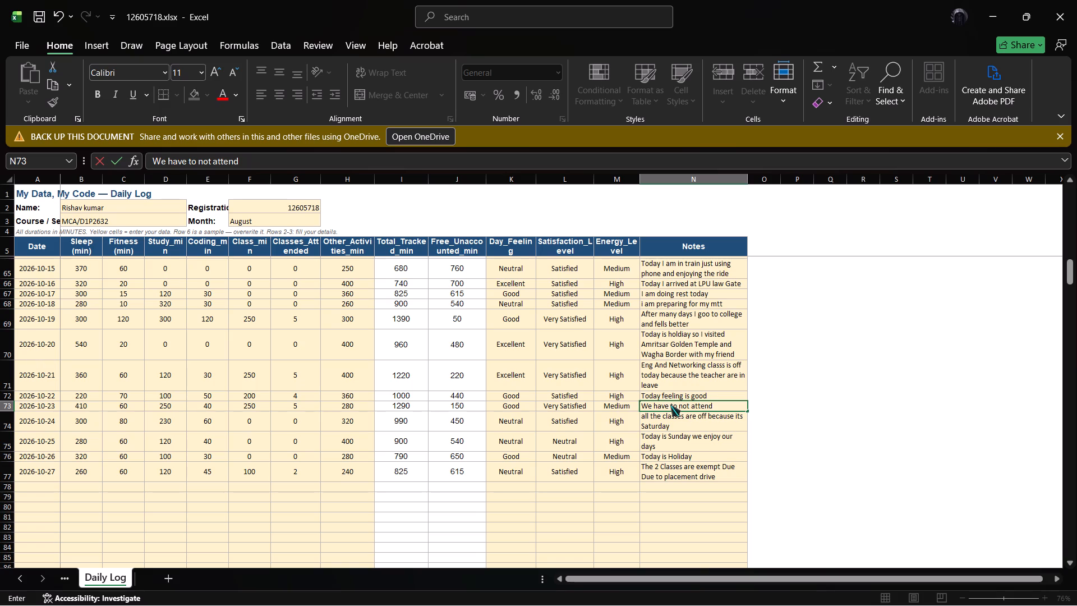
key("space")
type("Nwt")
key("BackSpace")
key("BackSpace")
type("etworking class")
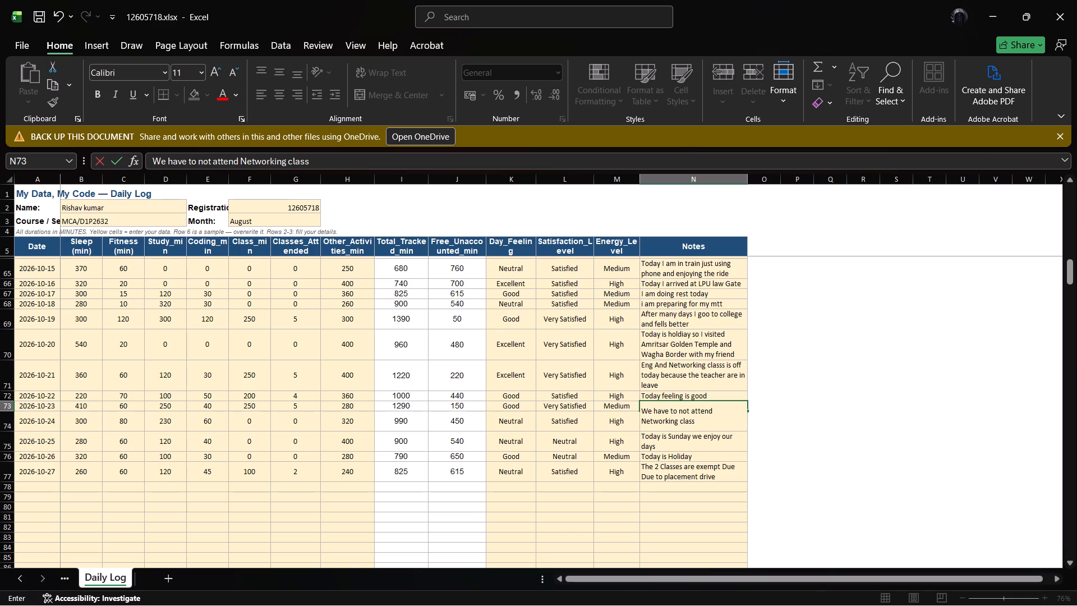
Change Classes_Attended for 2026-10-23 (G73) to 4.
left_click(303, 407)
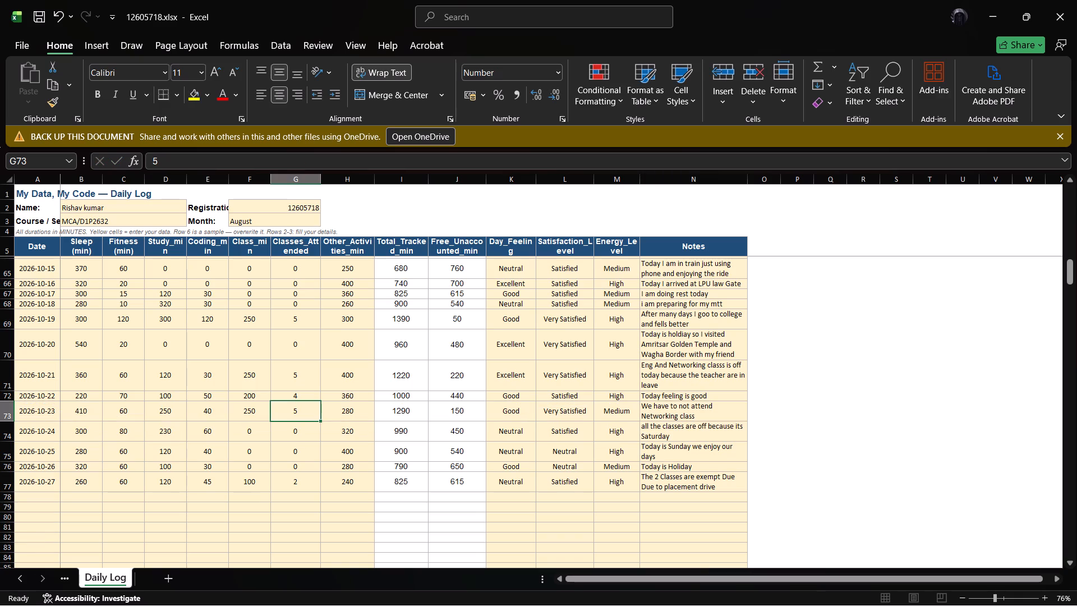
left_click(303, 407)
double_click(303, 407)
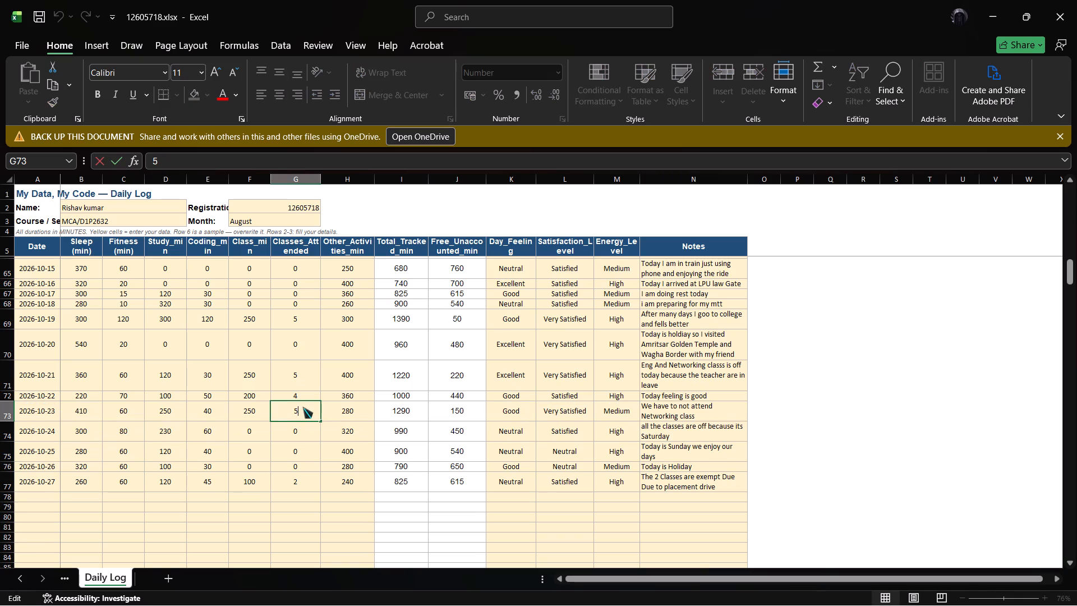
key("BackSpace")
key("4")
key("Left")
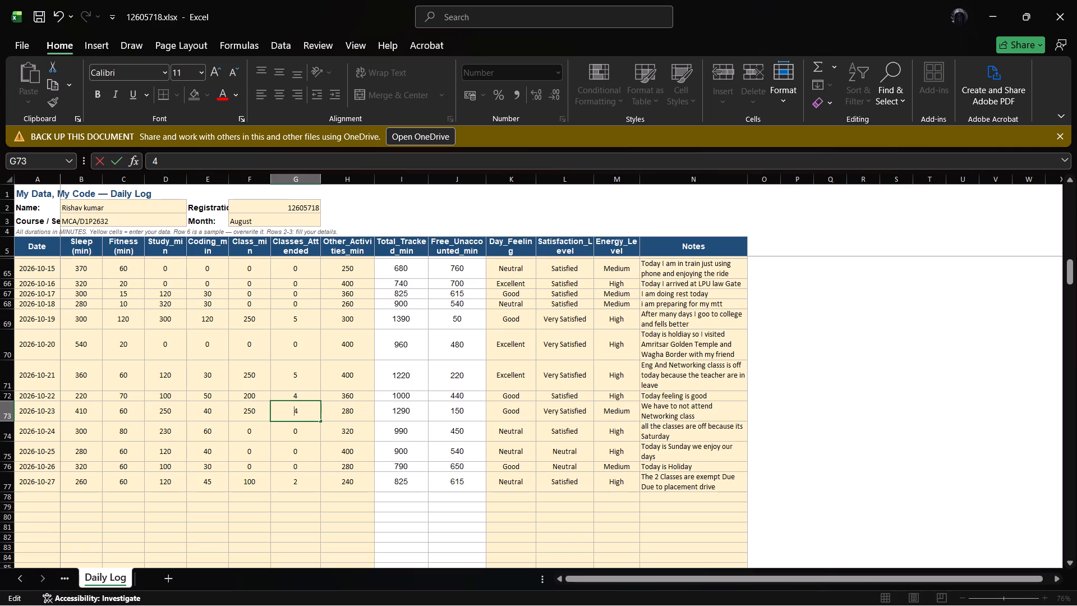
Change Class_min for 2026-10-23 (F73) to 200.
double_click(253, 412)
key("BackSpace")
key("BackSpace")
key("2")
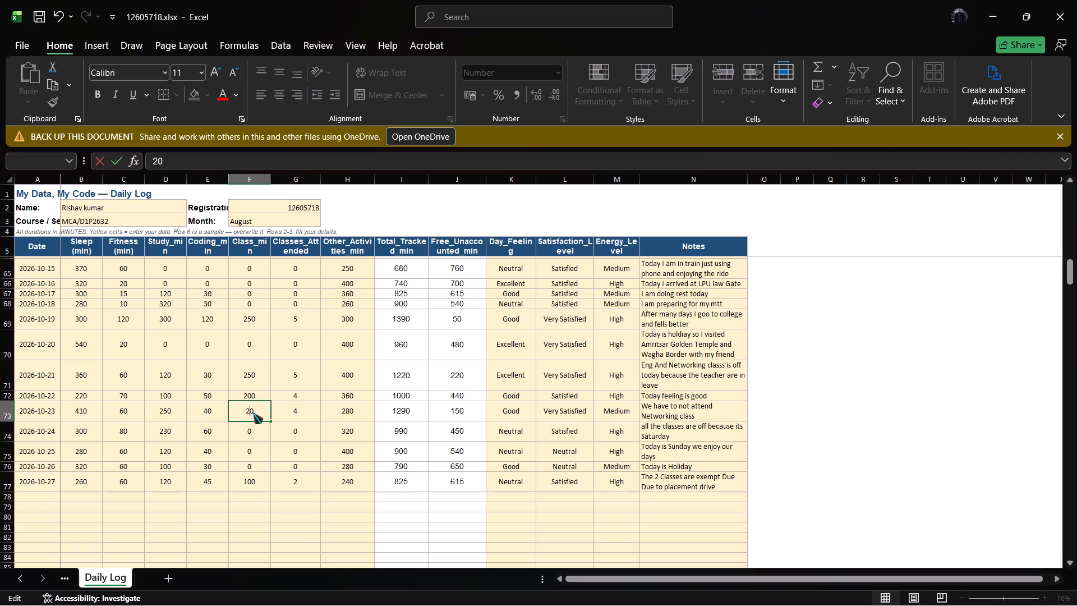
key("0")
Save the Daily Log workbook and close it.
left_click(48, 20)
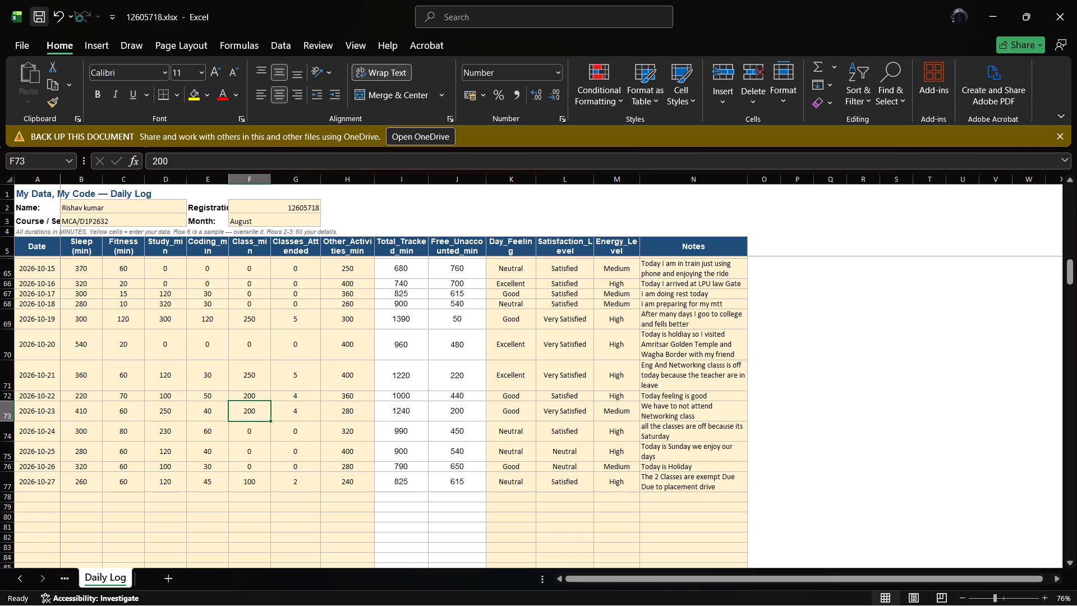
left_click(1076, 0)
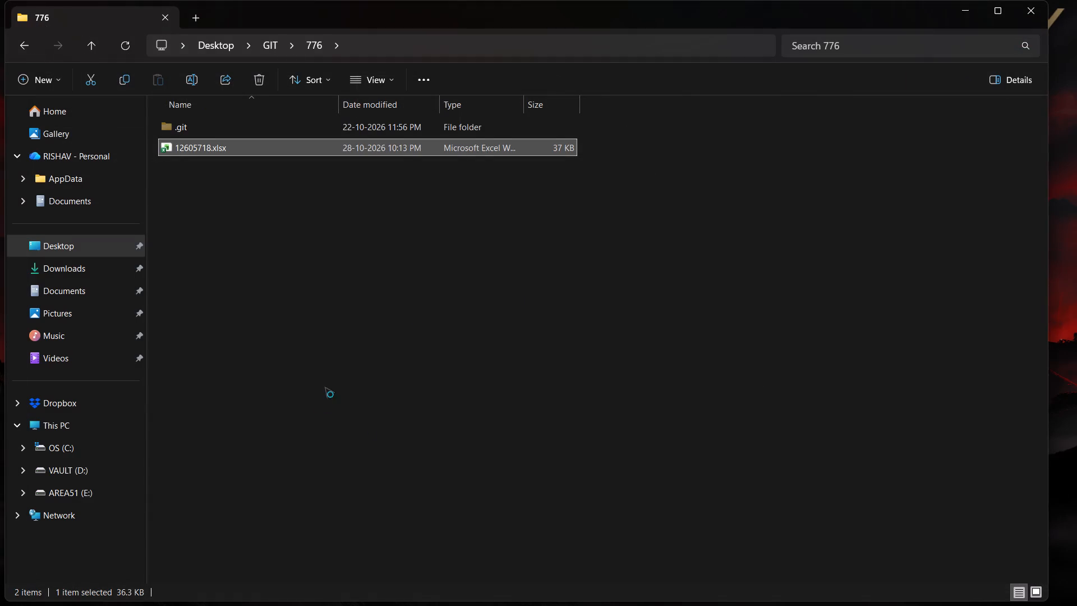
Open a PowerShell terminal in the 776 folder and stage all its changes with git add.
right_click_drag(325, 387, 392, 361)
right_click(392, 361)
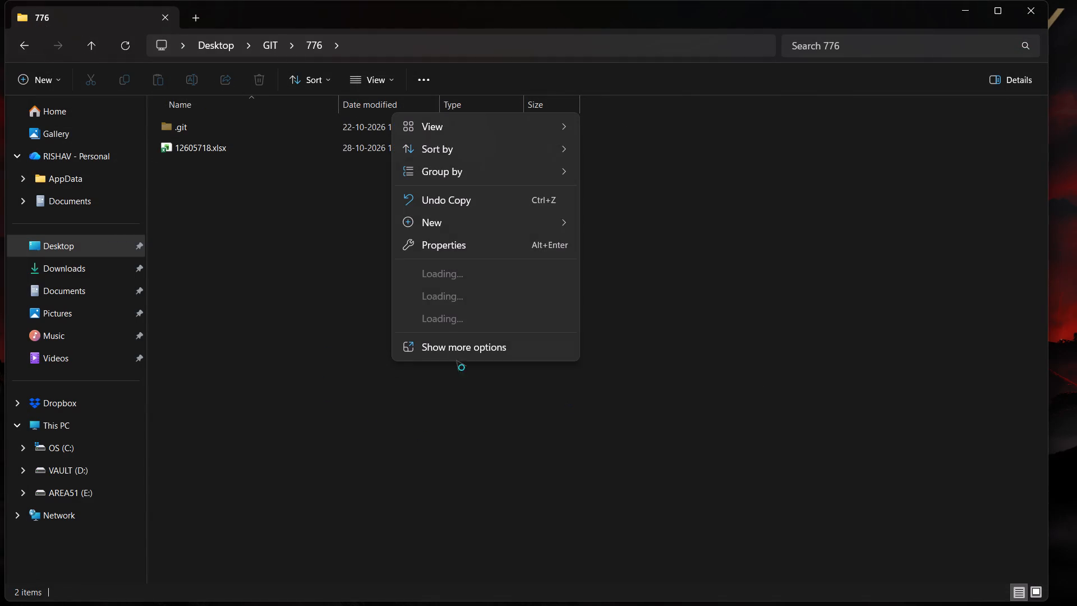
left_click(452, 297)
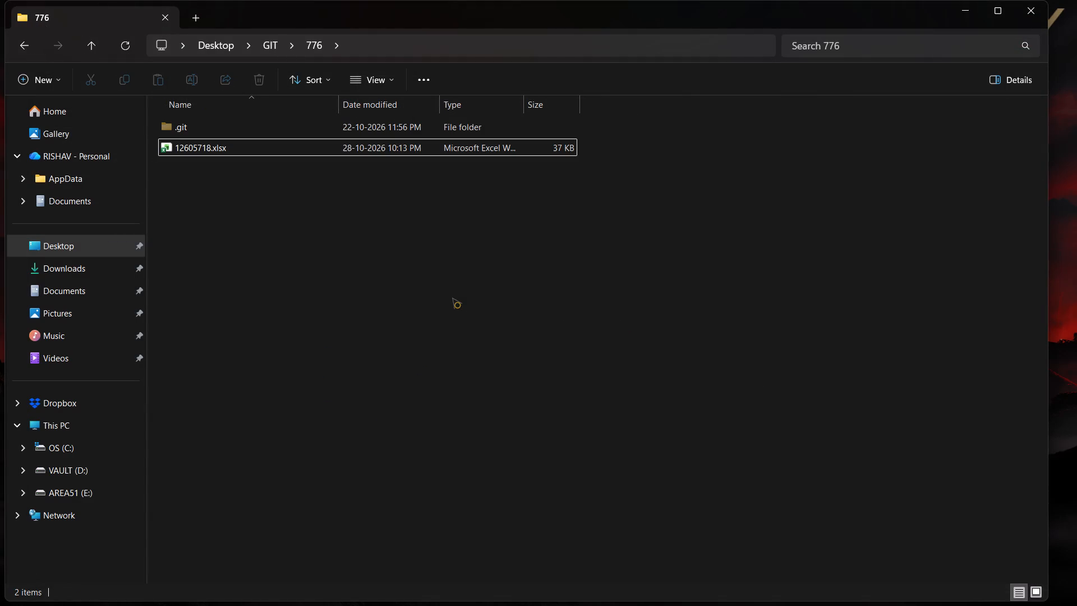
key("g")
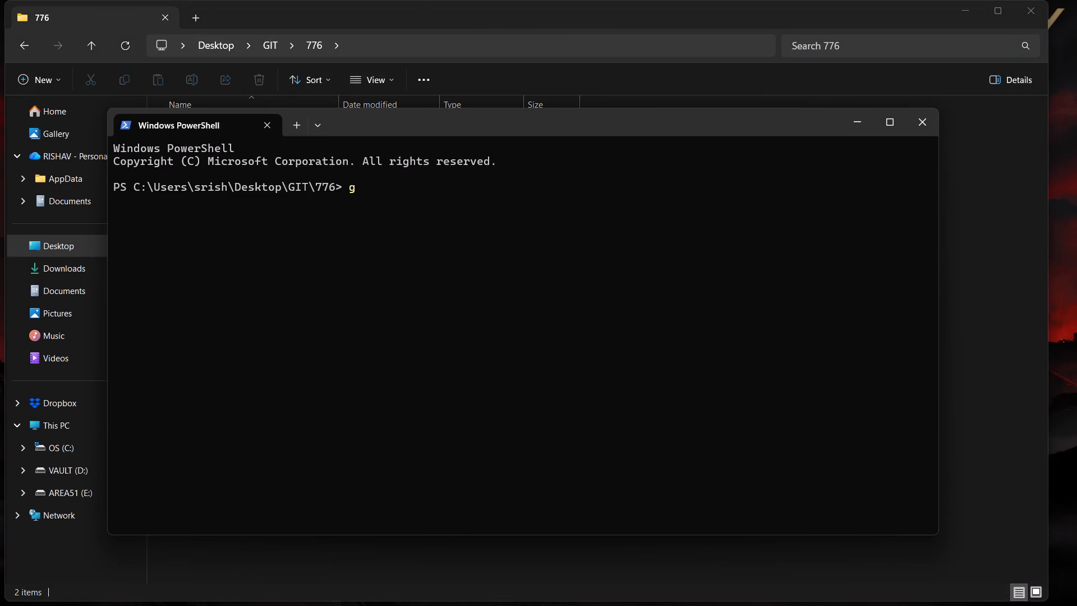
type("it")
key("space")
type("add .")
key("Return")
Commit the staged changes in Git with the message "daily update".
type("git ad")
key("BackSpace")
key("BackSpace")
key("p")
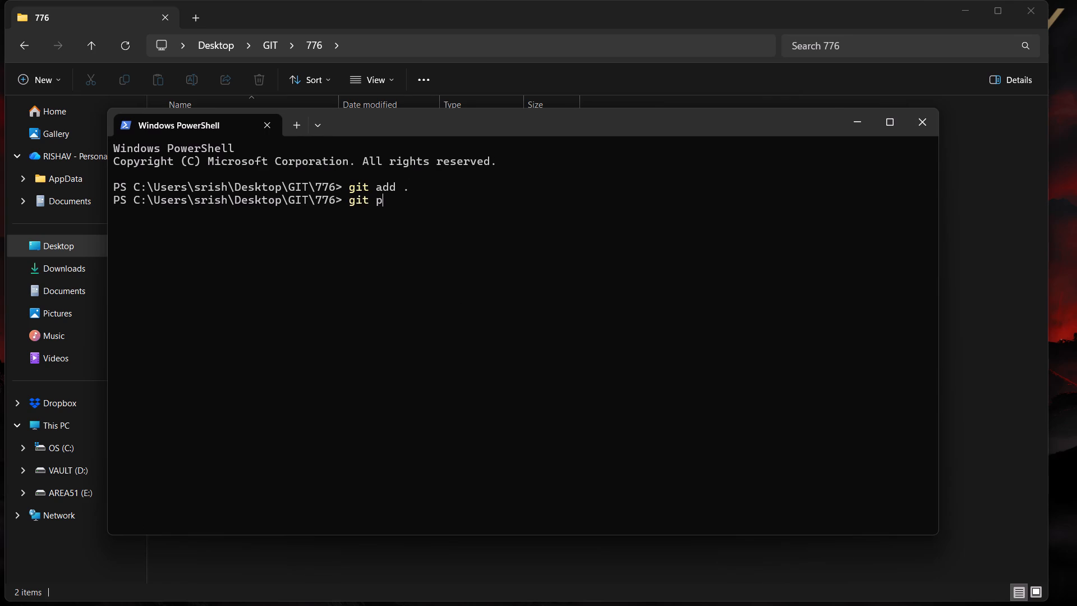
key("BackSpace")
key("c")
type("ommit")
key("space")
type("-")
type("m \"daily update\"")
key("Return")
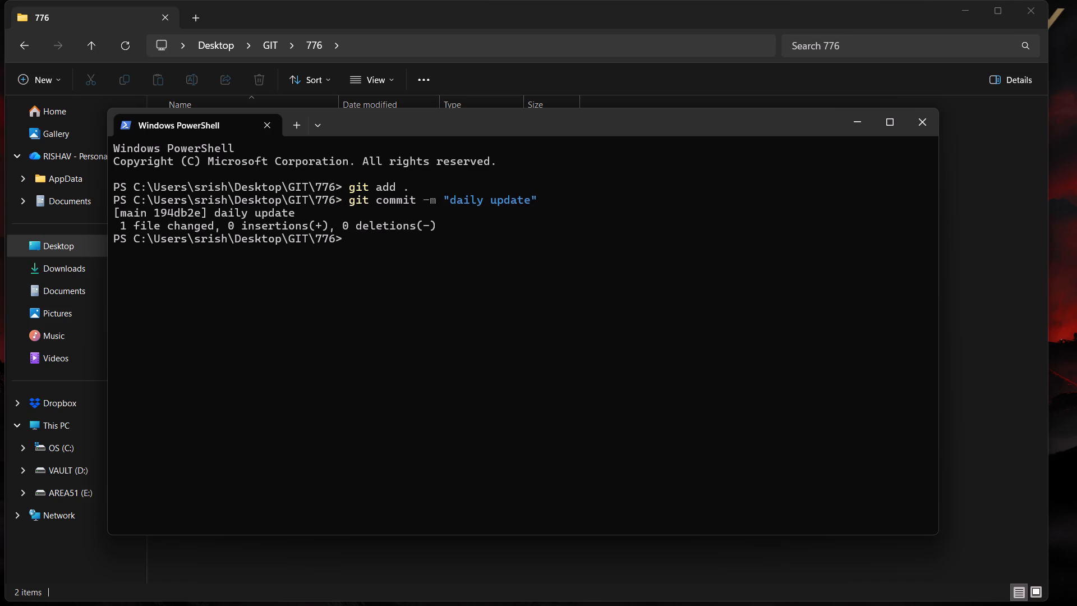
Push the new commit to the remote Git repository.
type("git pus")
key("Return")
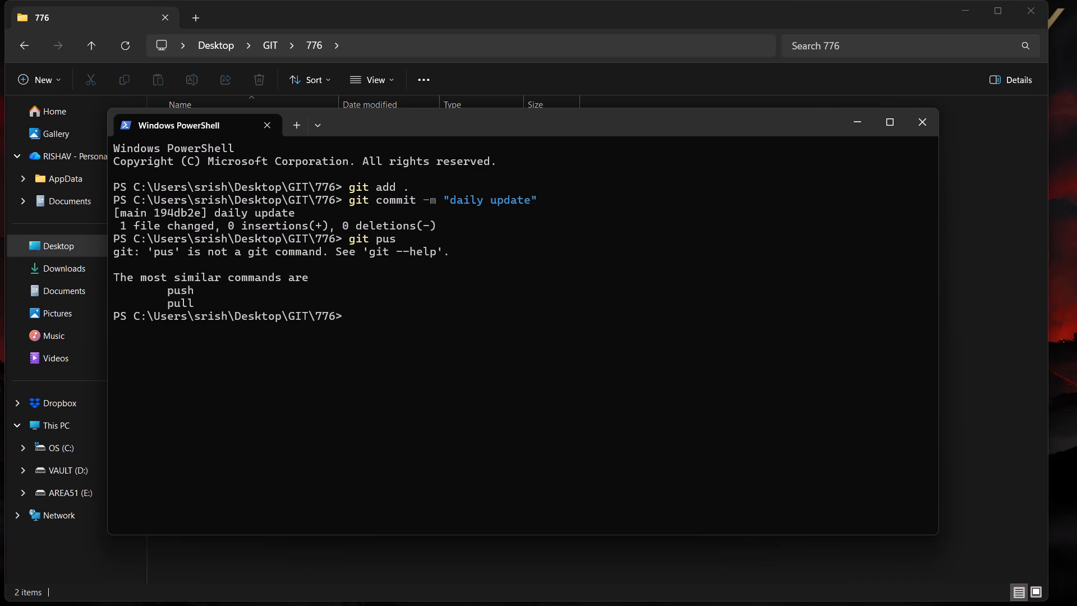
In Windows PowerShell, run git push from the GIT\776 folder to push the committed daily update.
type("git push")
key("Return")
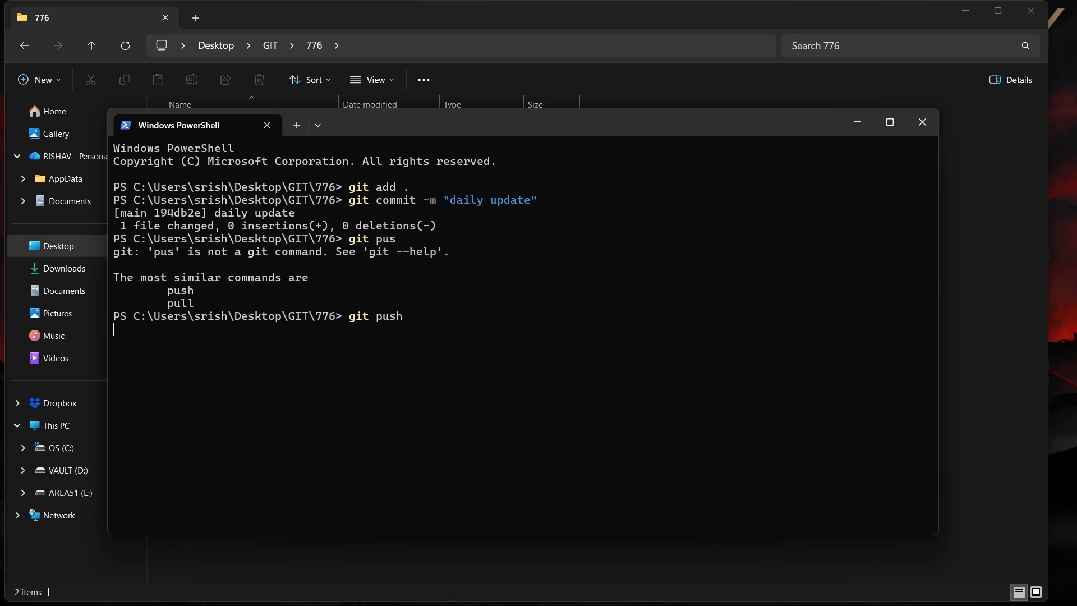
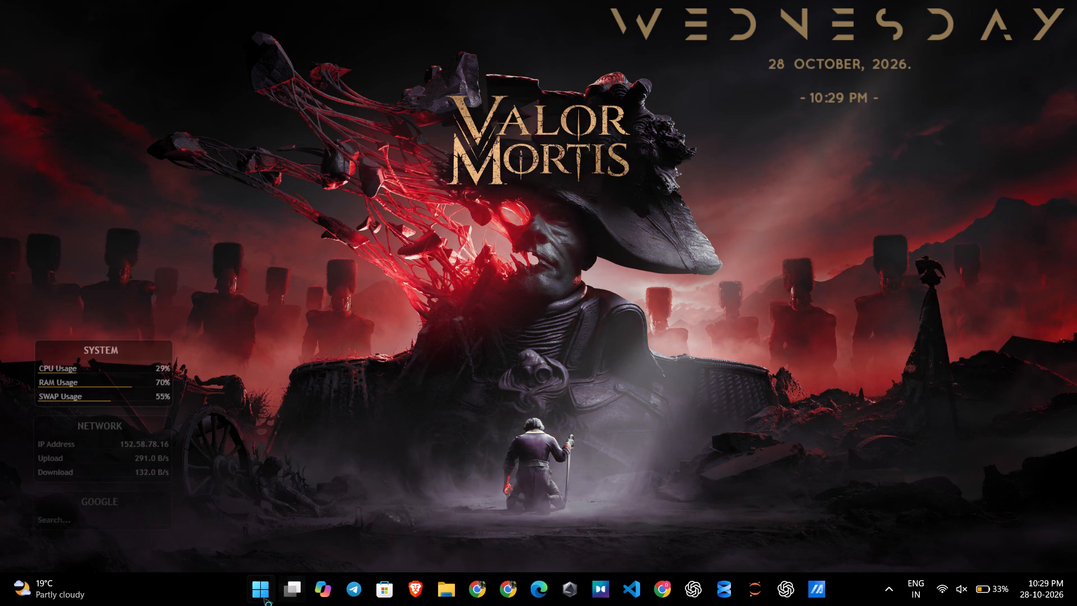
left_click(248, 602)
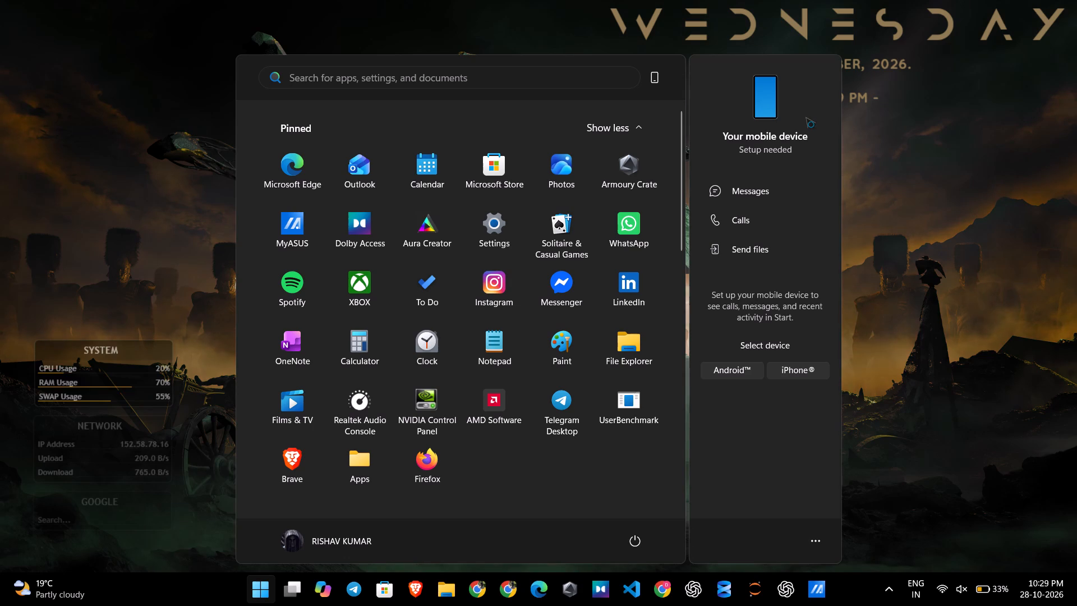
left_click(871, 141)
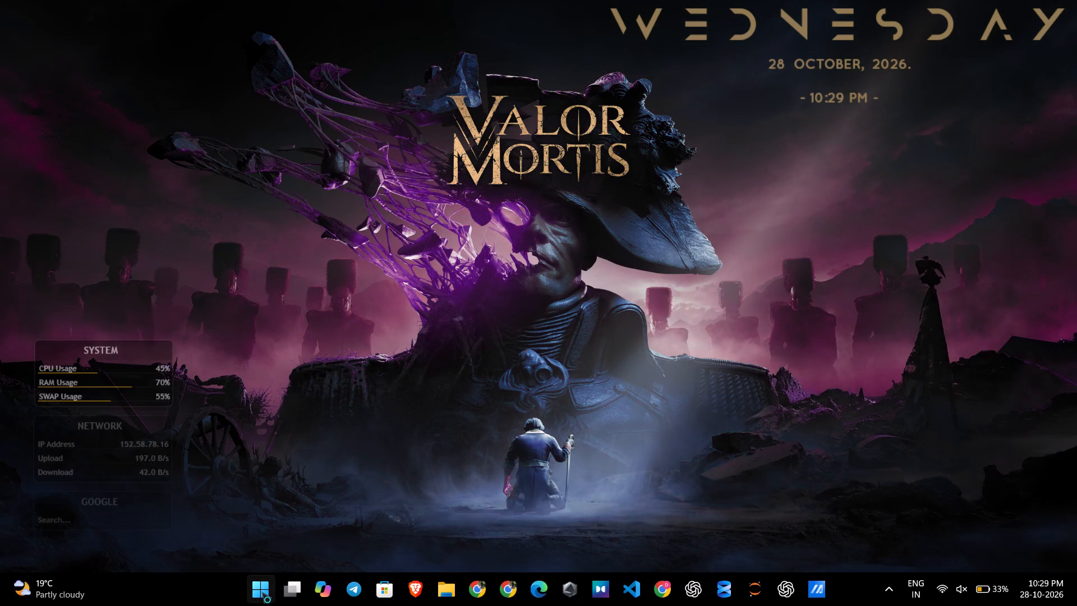
Start the mobile device setup for Windows, choosing Android as the device type.
left_click(262, 592)
left_click(723, 365)
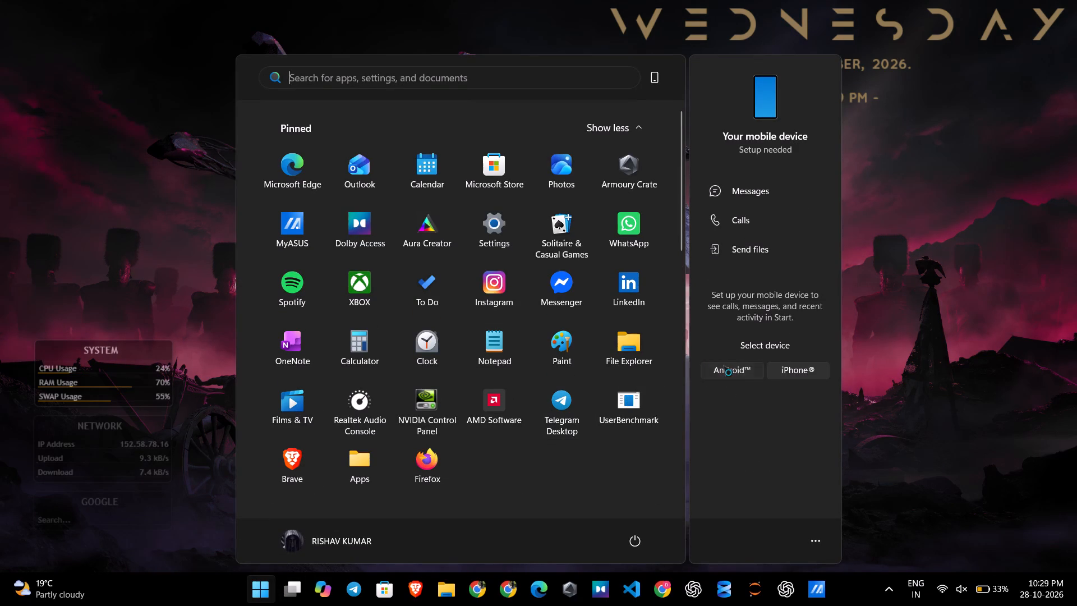